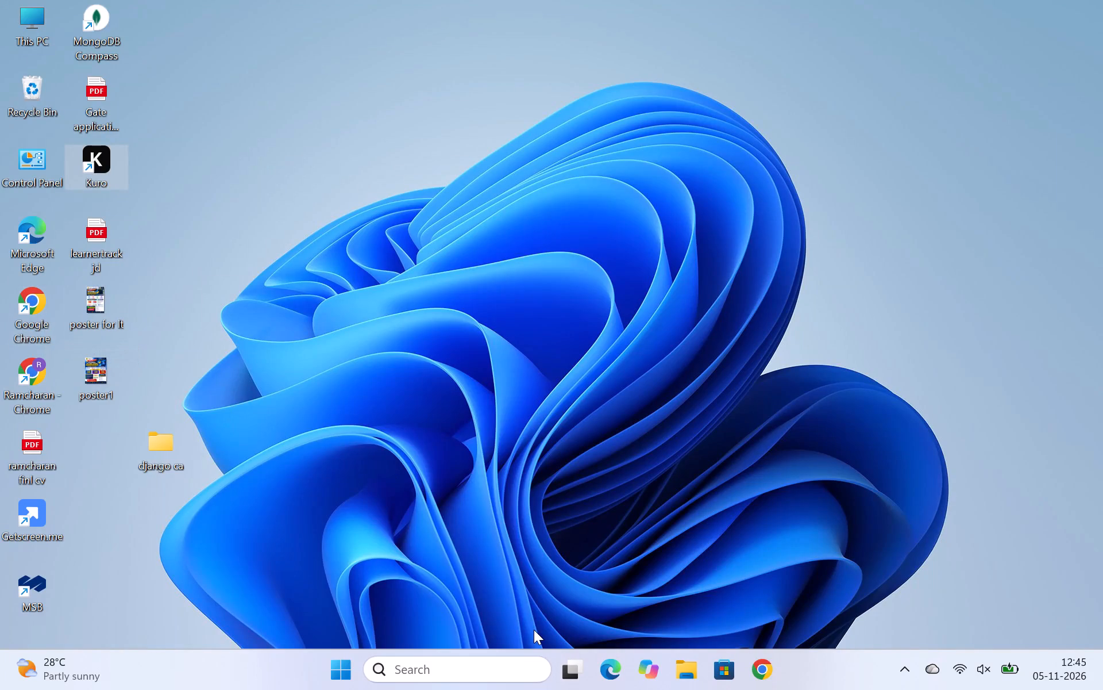
# Open Google Chrome with the personal profile from its desktop shortcut.
pyautogui.doubleClick(27, 378)
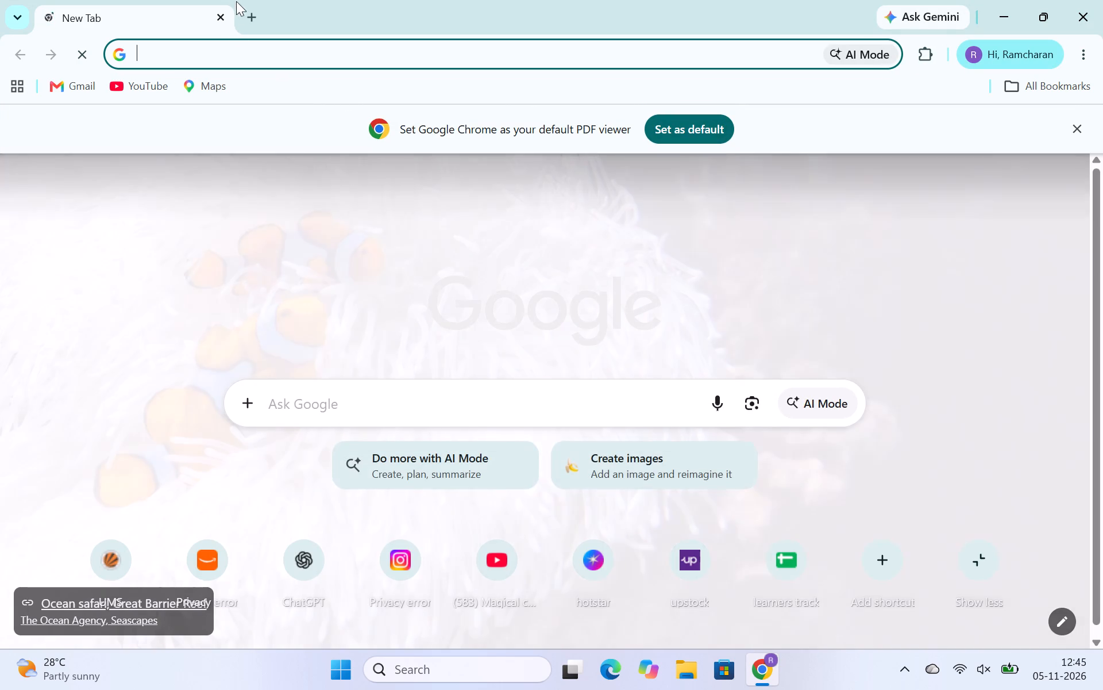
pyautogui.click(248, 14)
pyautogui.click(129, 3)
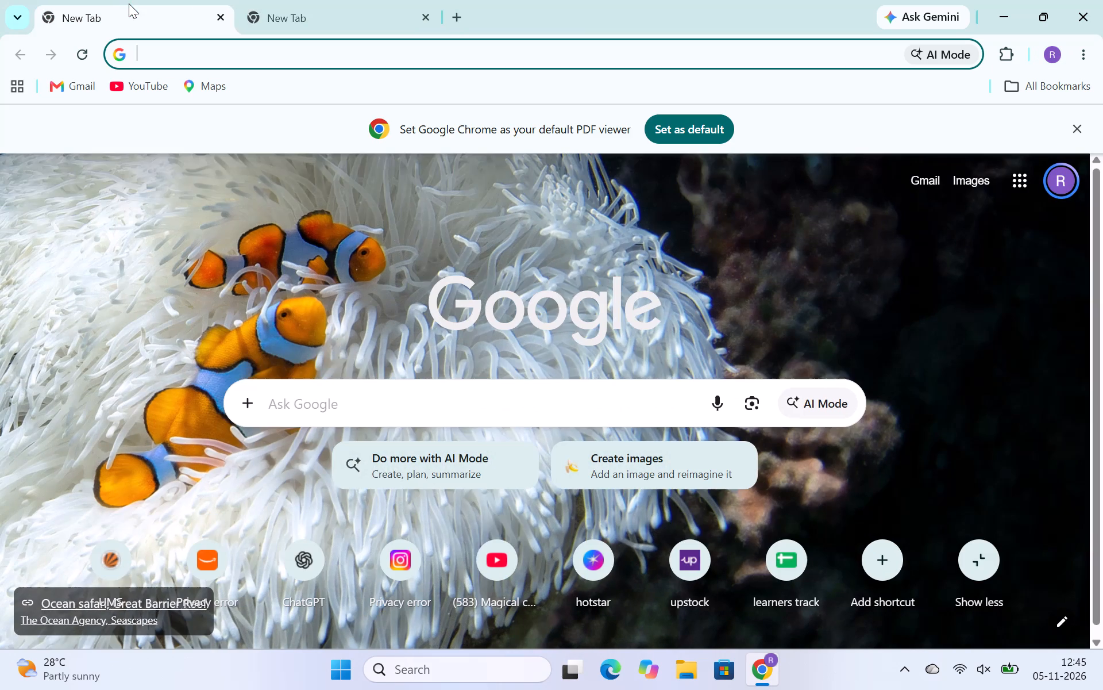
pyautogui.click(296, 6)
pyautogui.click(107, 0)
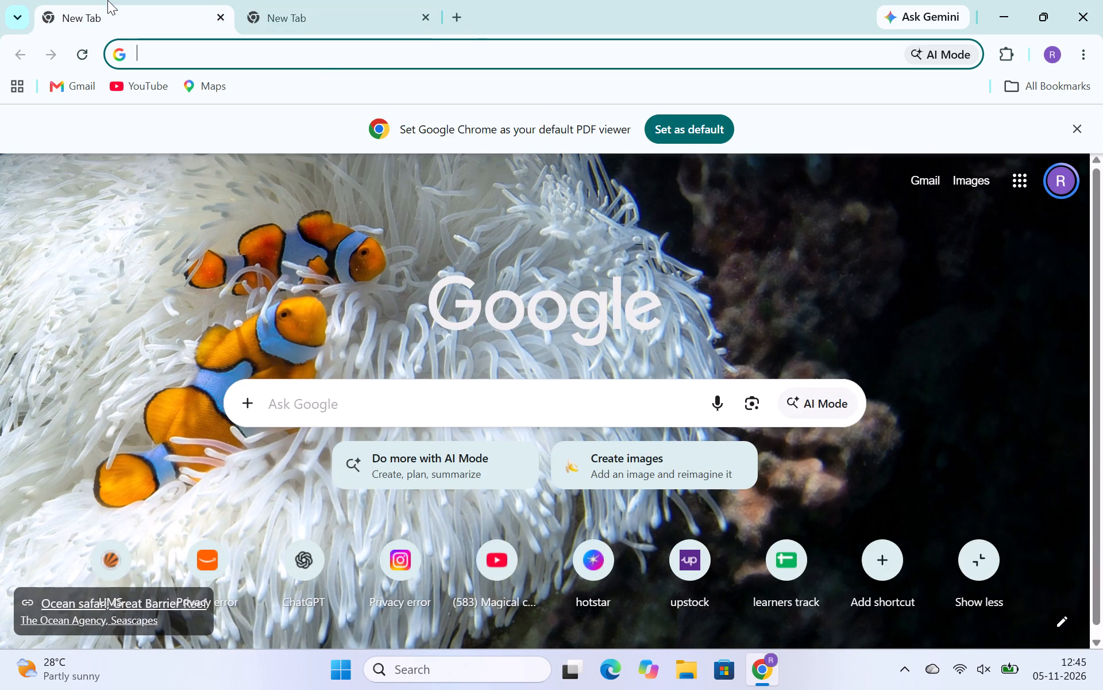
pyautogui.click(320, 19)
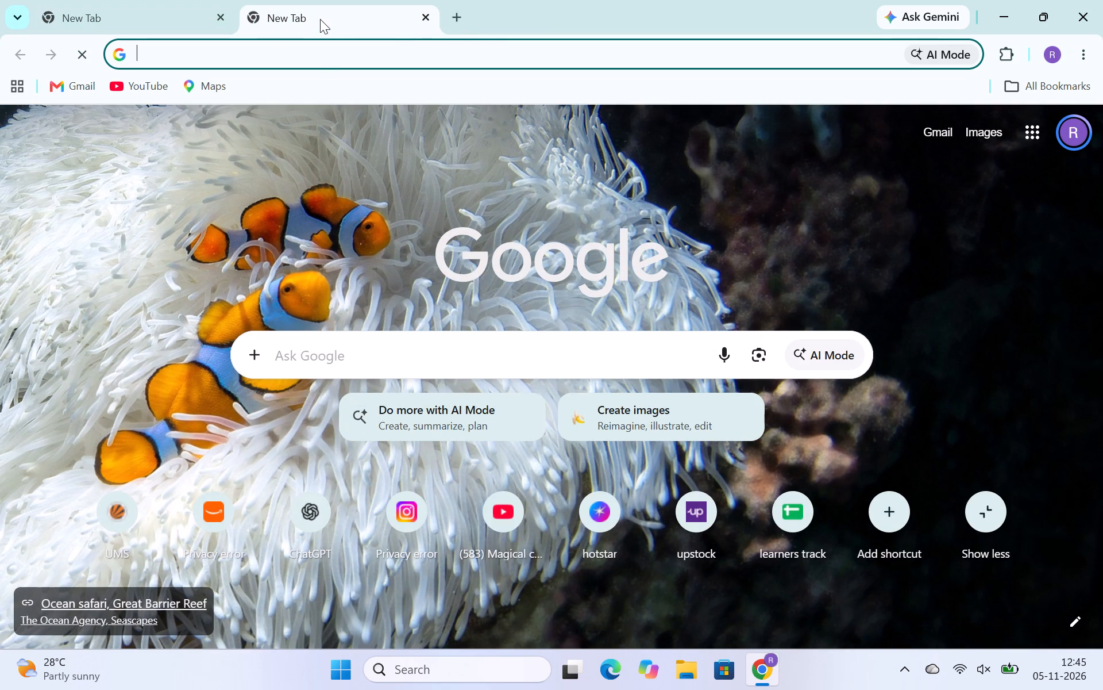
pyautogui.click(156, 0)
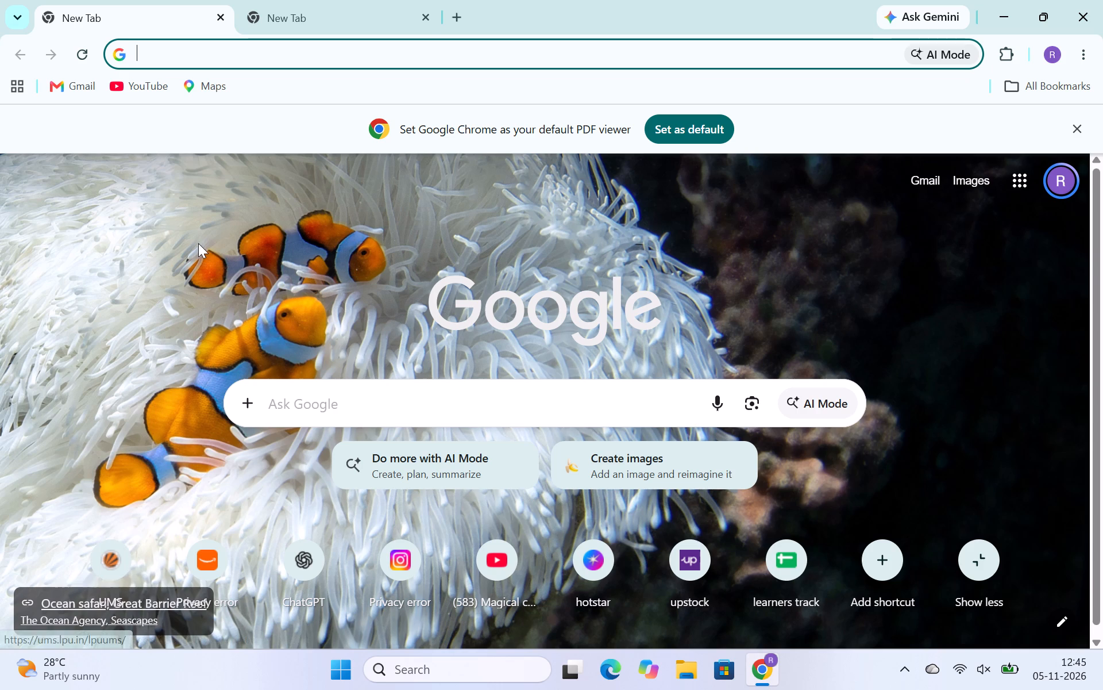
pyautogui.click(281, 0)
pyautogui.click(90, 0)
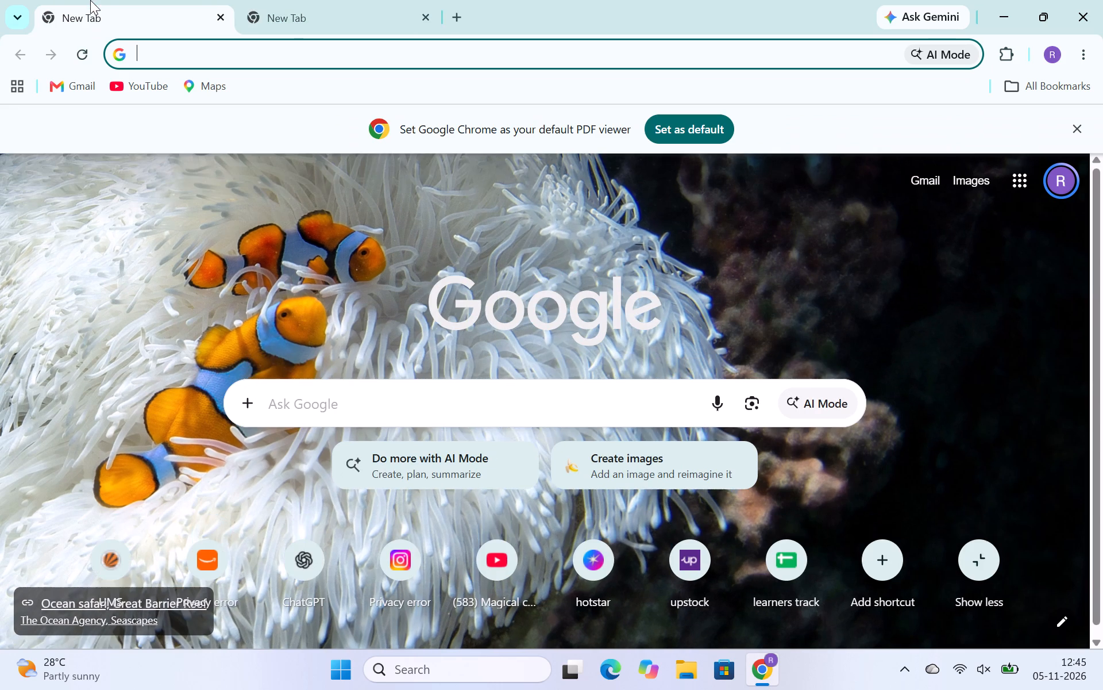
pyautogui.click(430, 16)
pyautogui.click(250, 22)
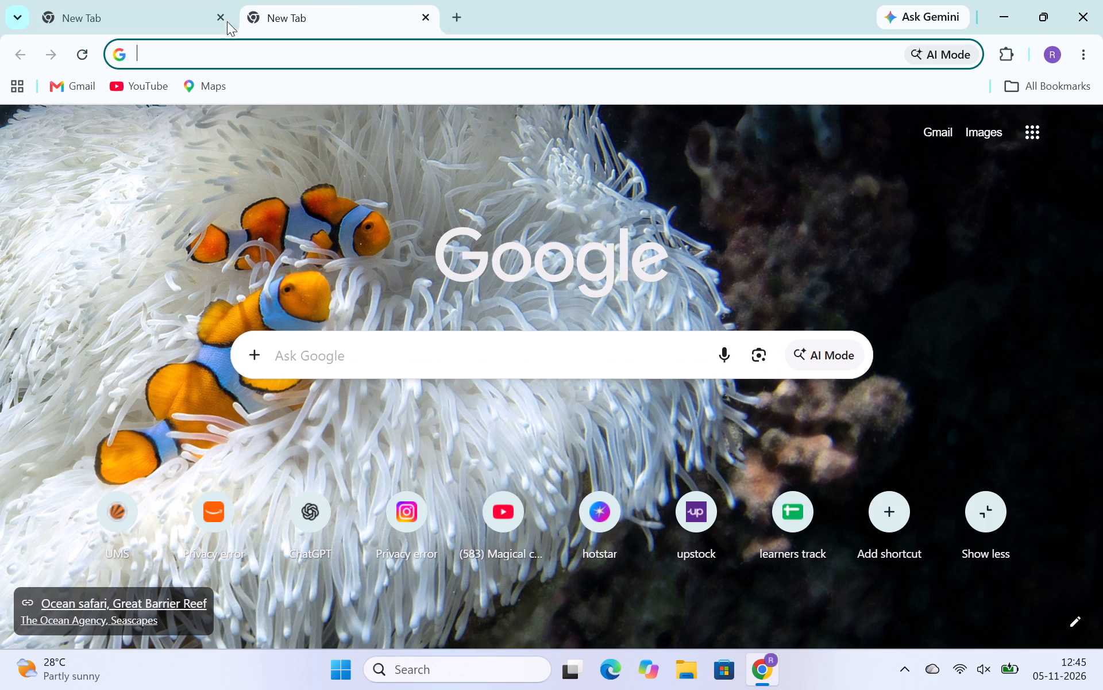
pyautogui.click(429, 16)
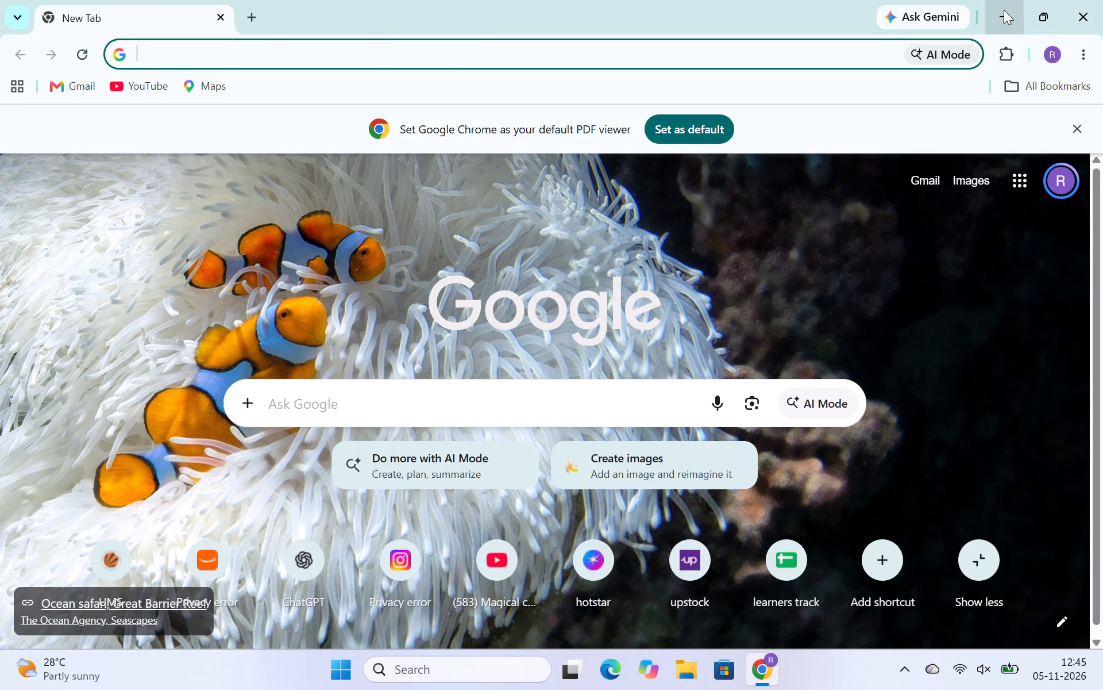
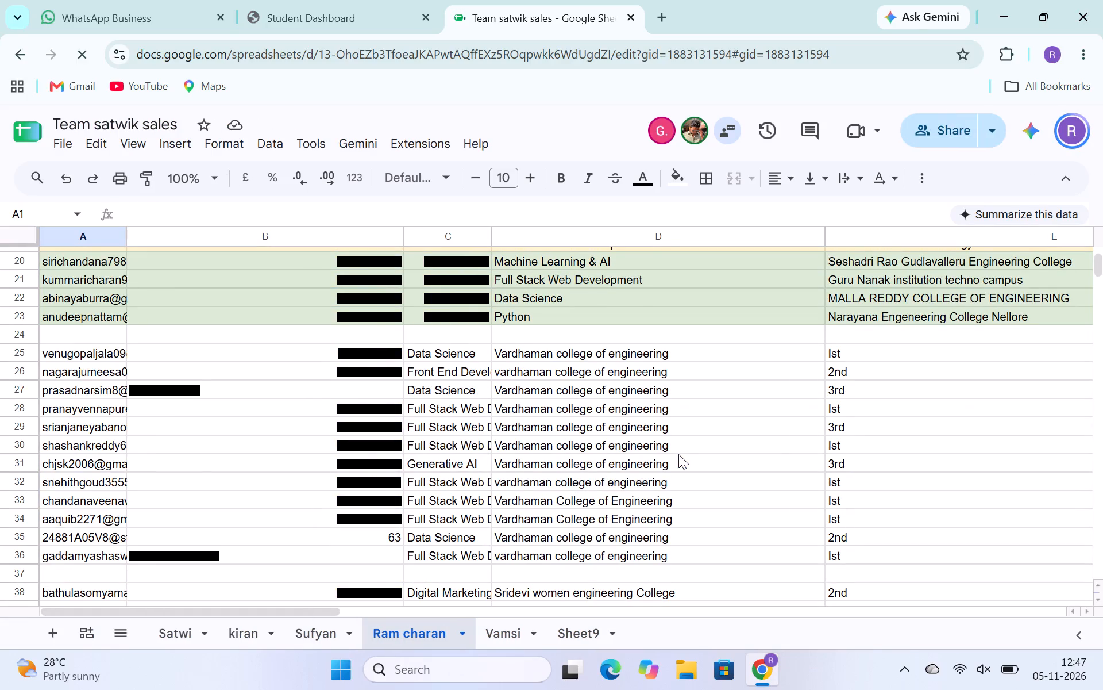
# Look through the student and call-status records in the open Team satwik sales sheet down to the NIT W Freshers list.
pyautogui.scroll(-1, 678, 454)
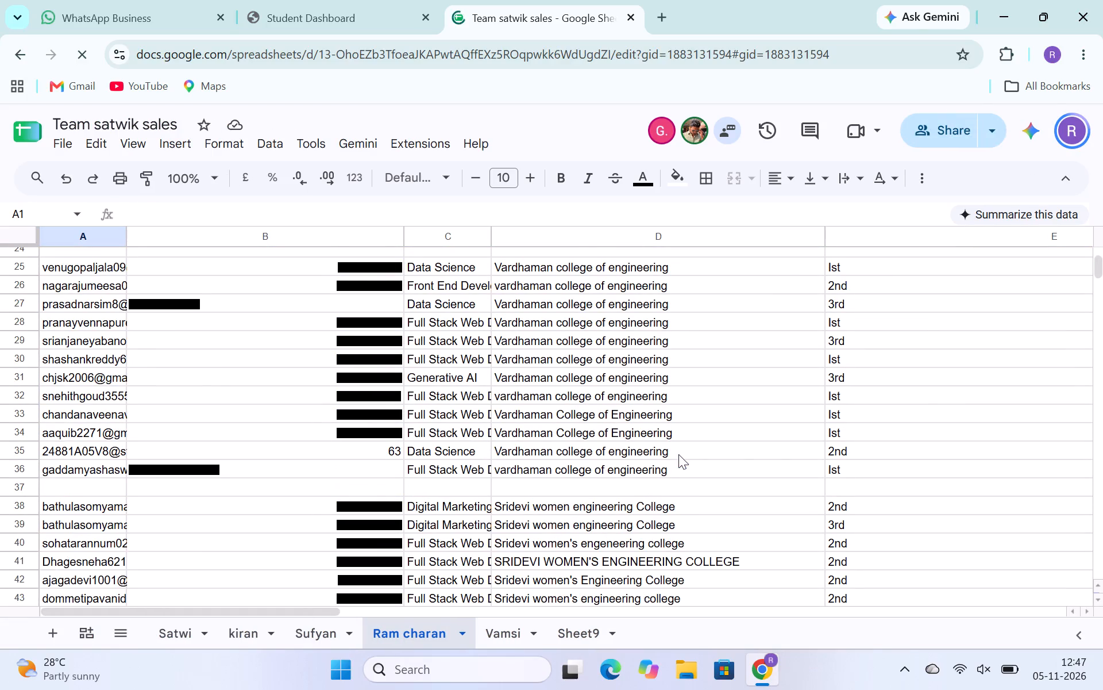
pyautogui.scroll(-11, 678, 454)
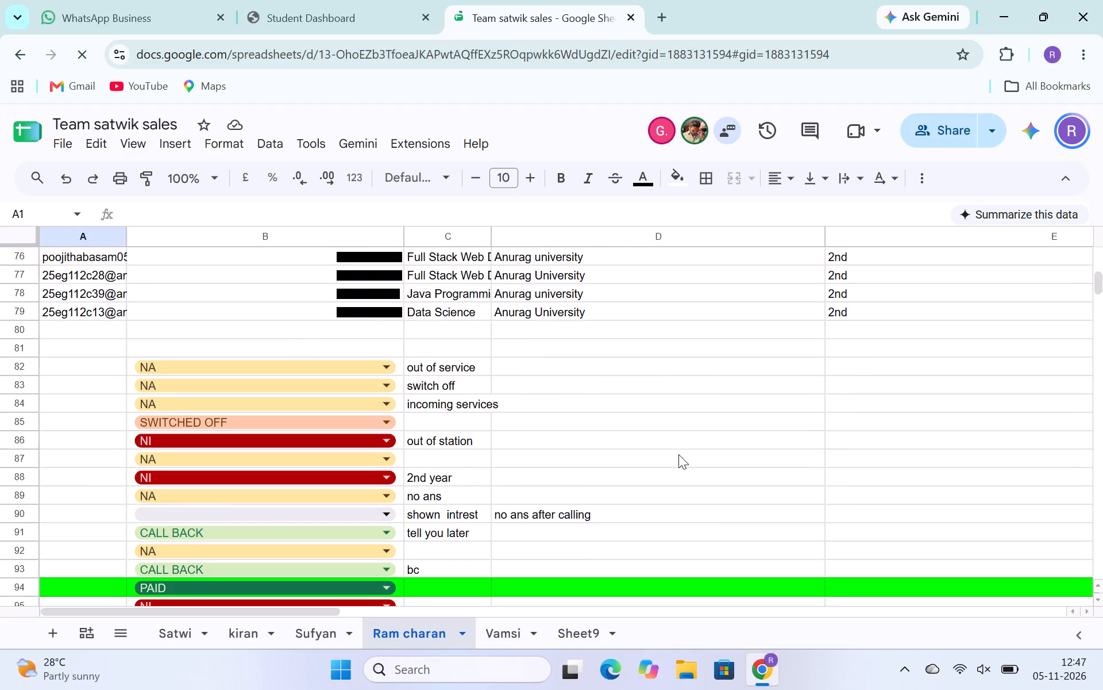
pyautogui.scroll(-9, 678, 454)
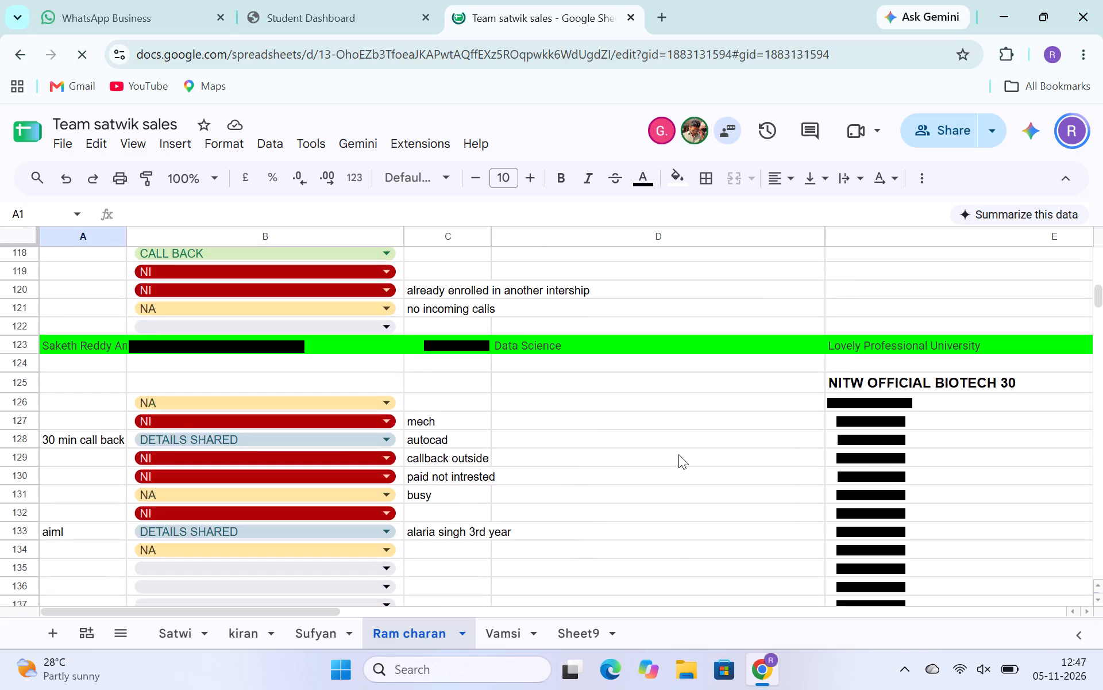
pyautogui.scroll(-13, 678, 454)
pyautogui.scroll(-9, 678, 454)
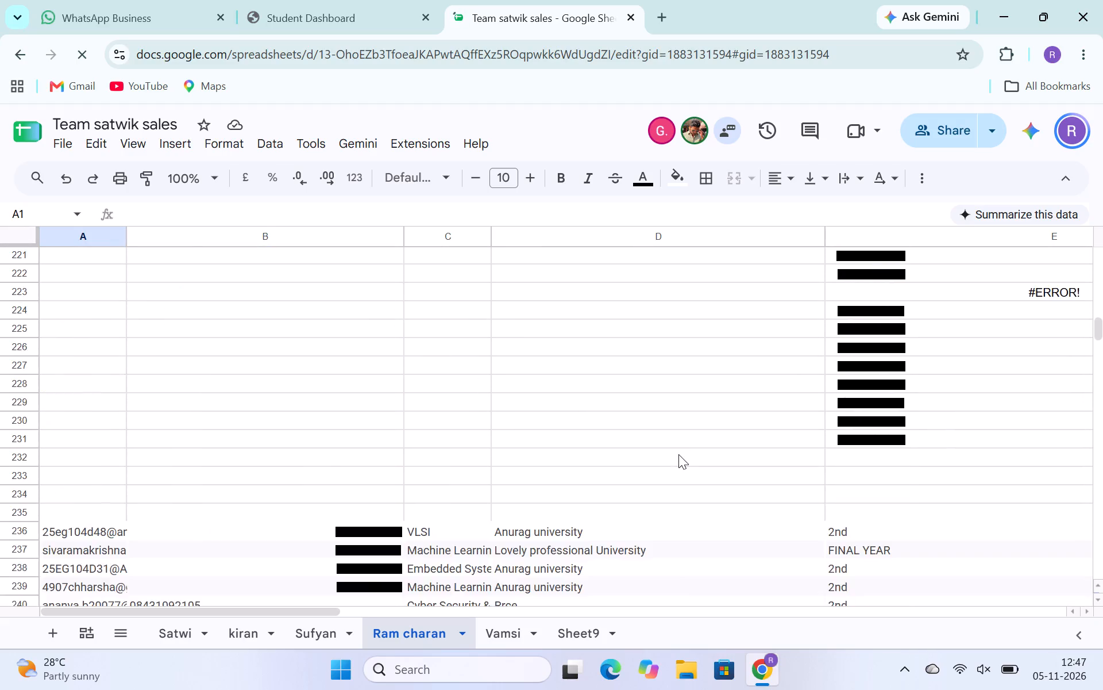
pyautogui.scroll(-18, 678, 454)
pyautogui.scroll(-5, 678, 454)
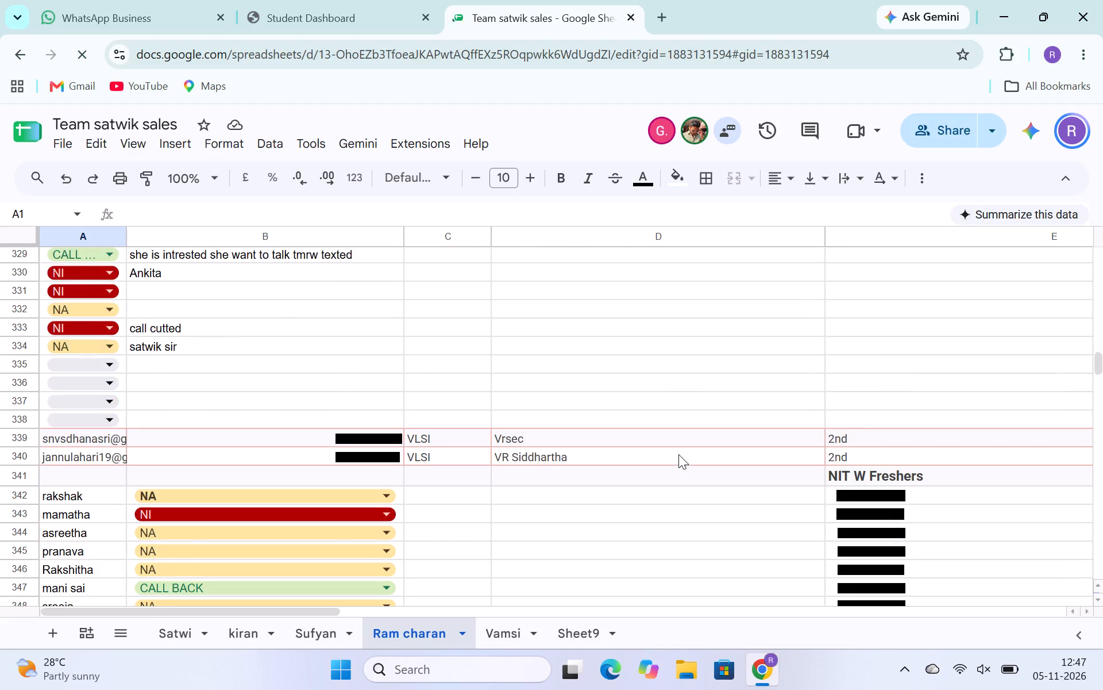
pyautogui.scroll(-9, 678, 454)
pyautogui.scroll(4, 678, 454)
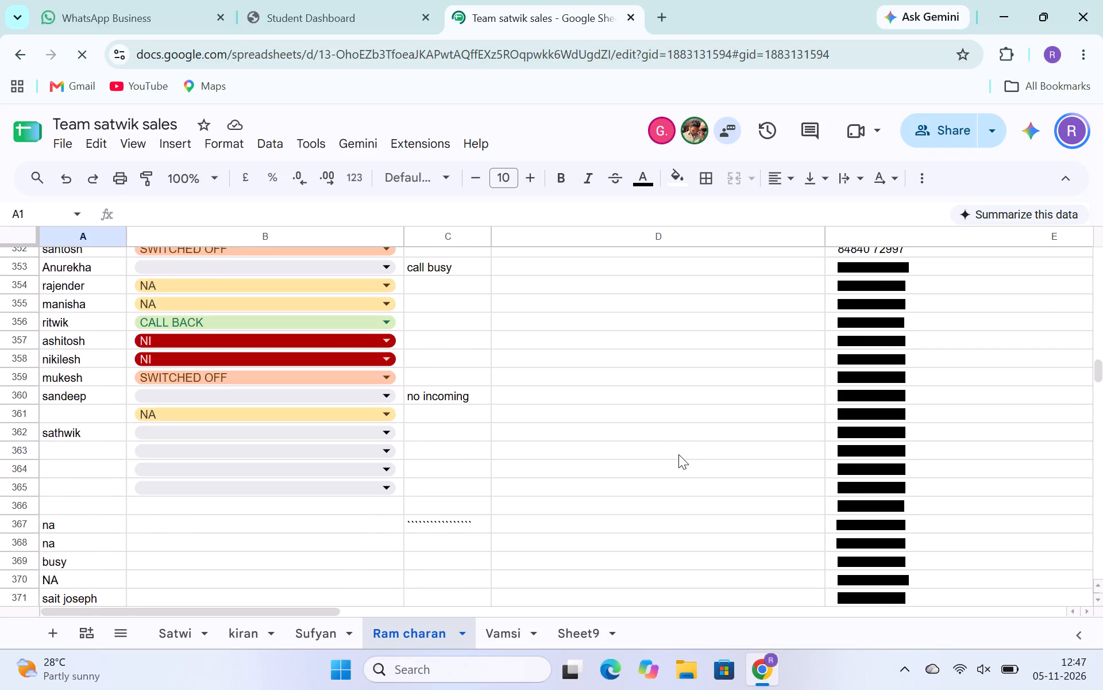
pyautogui.scroll(-3, 678, 454)
pyautogui.scroll(7, 678, 454)
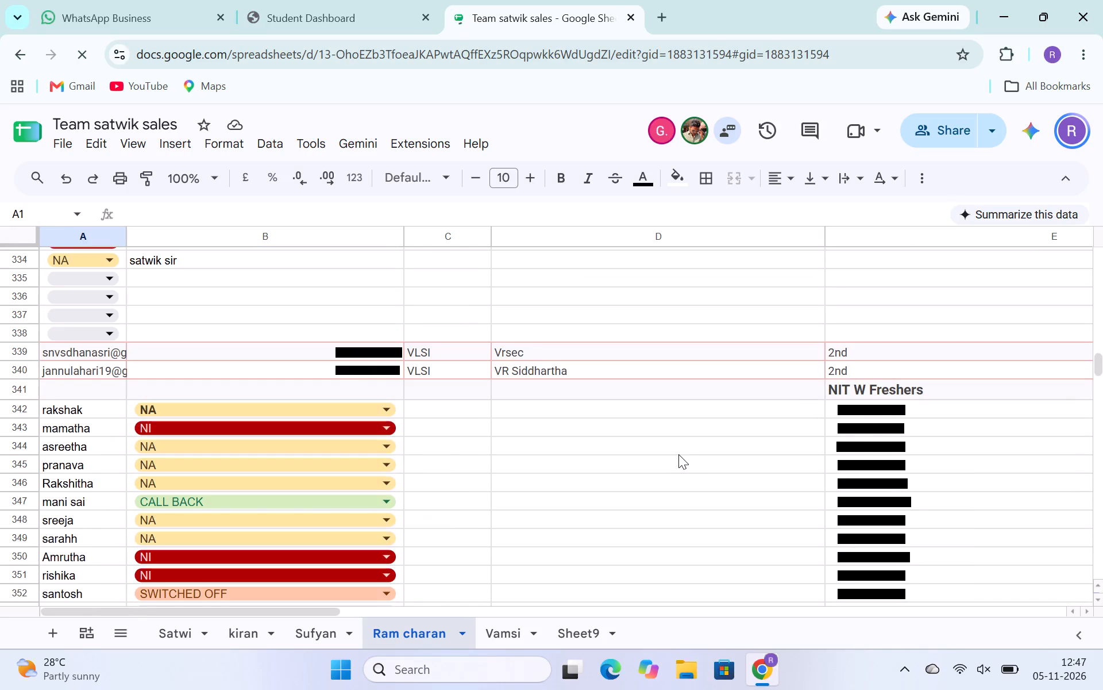
# Go through the NIT W Freshers contact entries in column E, rows 342 to 350, and examine the surrounding call statuses.
pyautogui.click(909, 430)
pyautogui.click(911, 450)
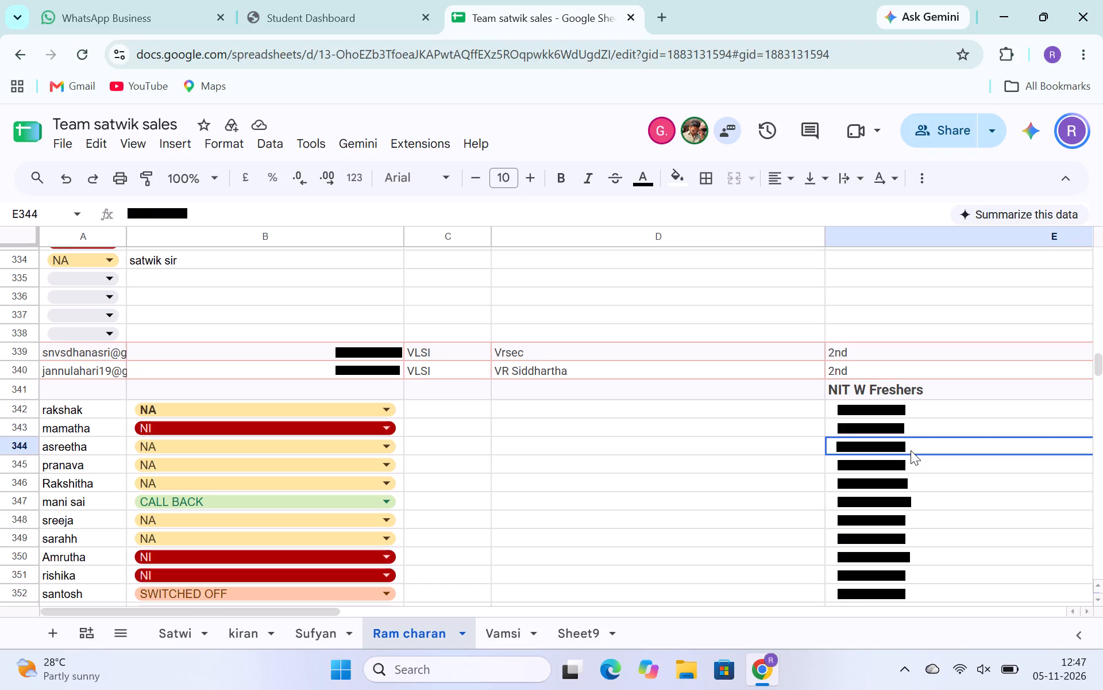
pyautogui.click(889, 421)
pyautogui.click(889, 402)
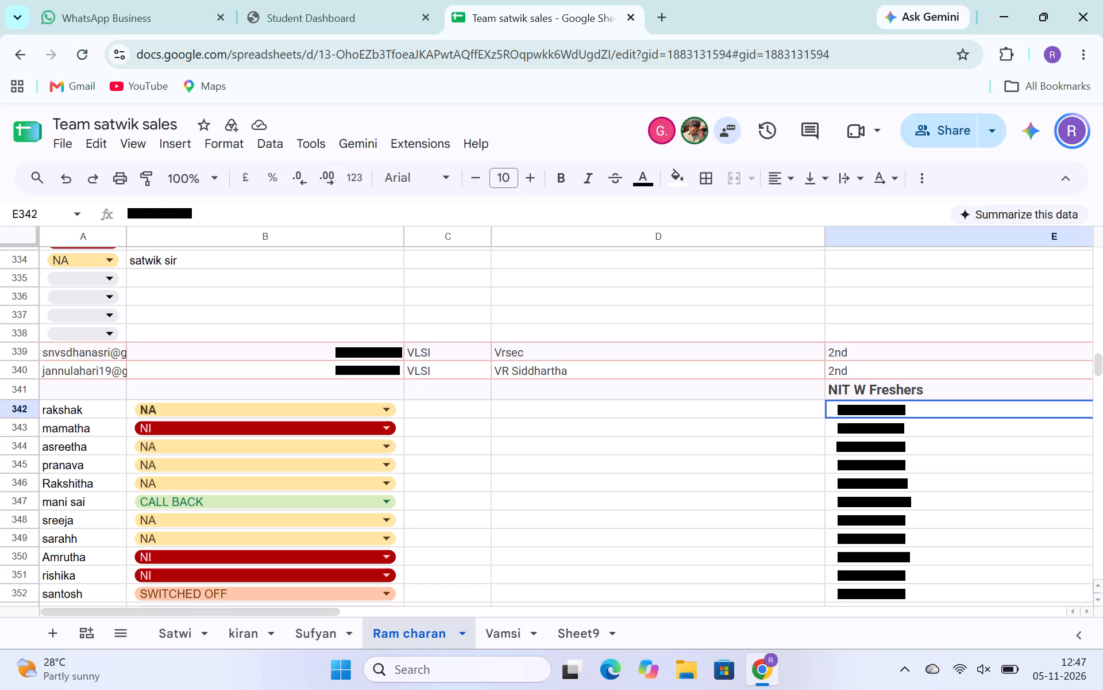
pyautogui.click(888, 431)
pyautogui.click(890, 449)
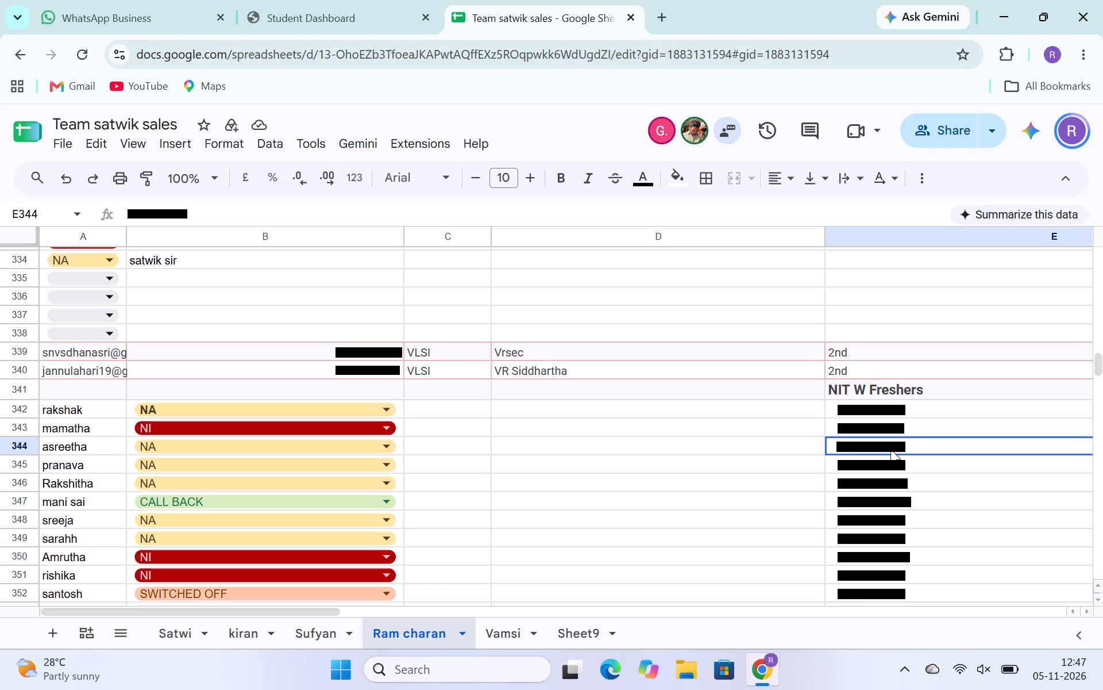
pyautogui.click(892, 462)
pyautogui.click(896, 475)
pyautogui.click(896, 478)
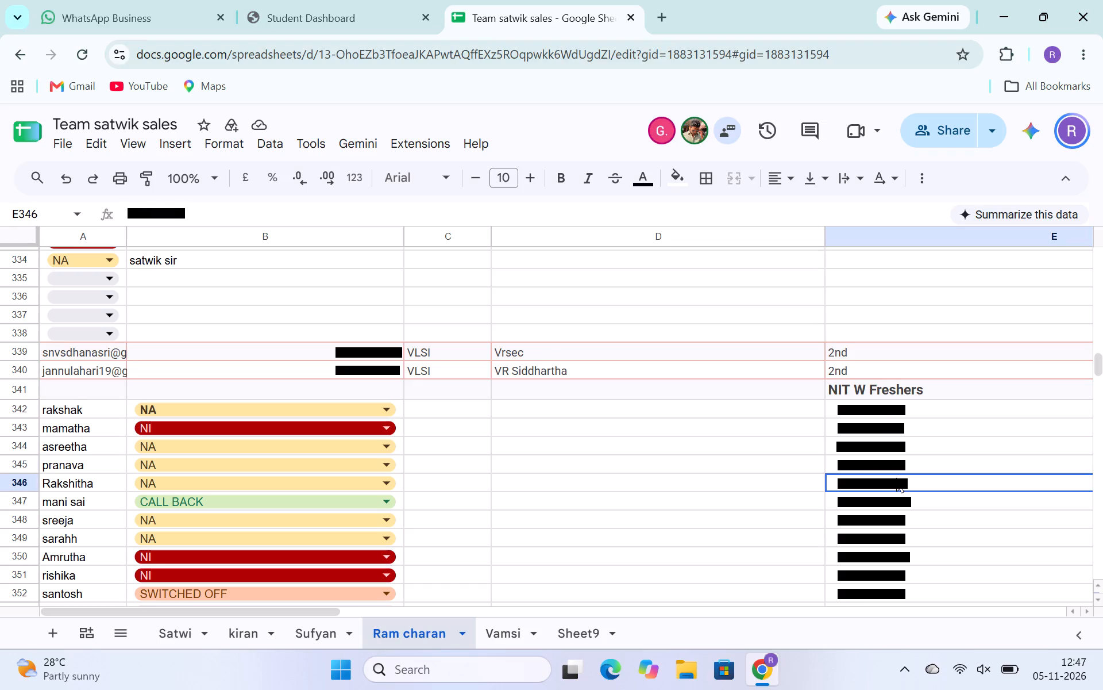
pyautogui.click(903, 500)
pyautogui.click(909, 528)
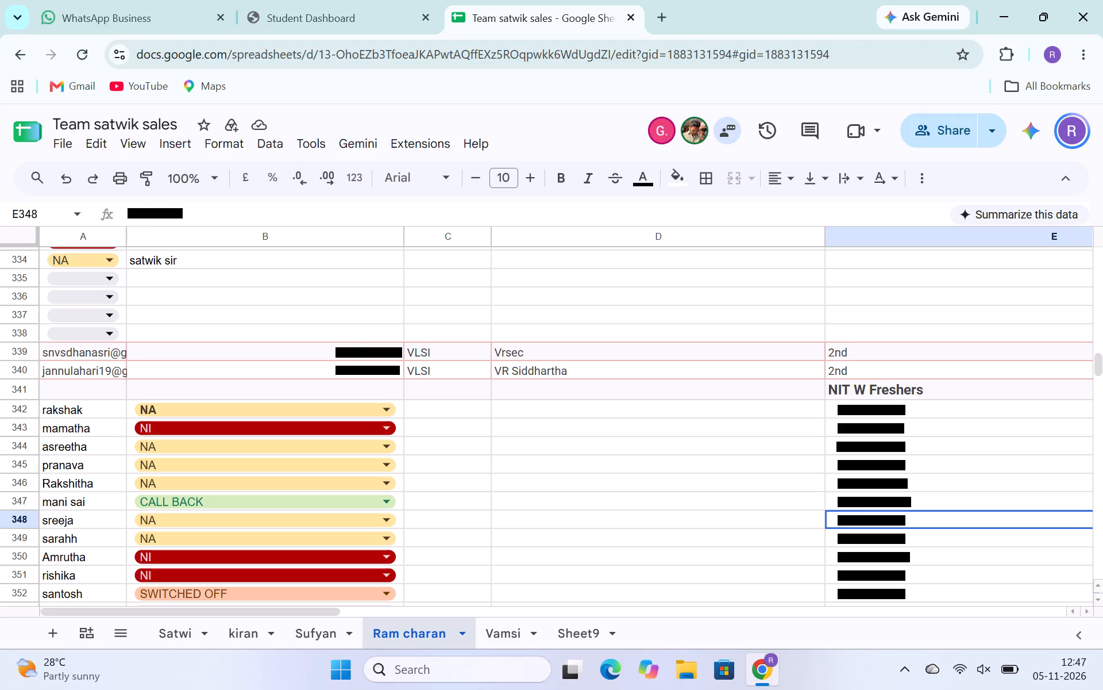
pyautogui.click(905, 538)
pyautogui.click(901, 555)
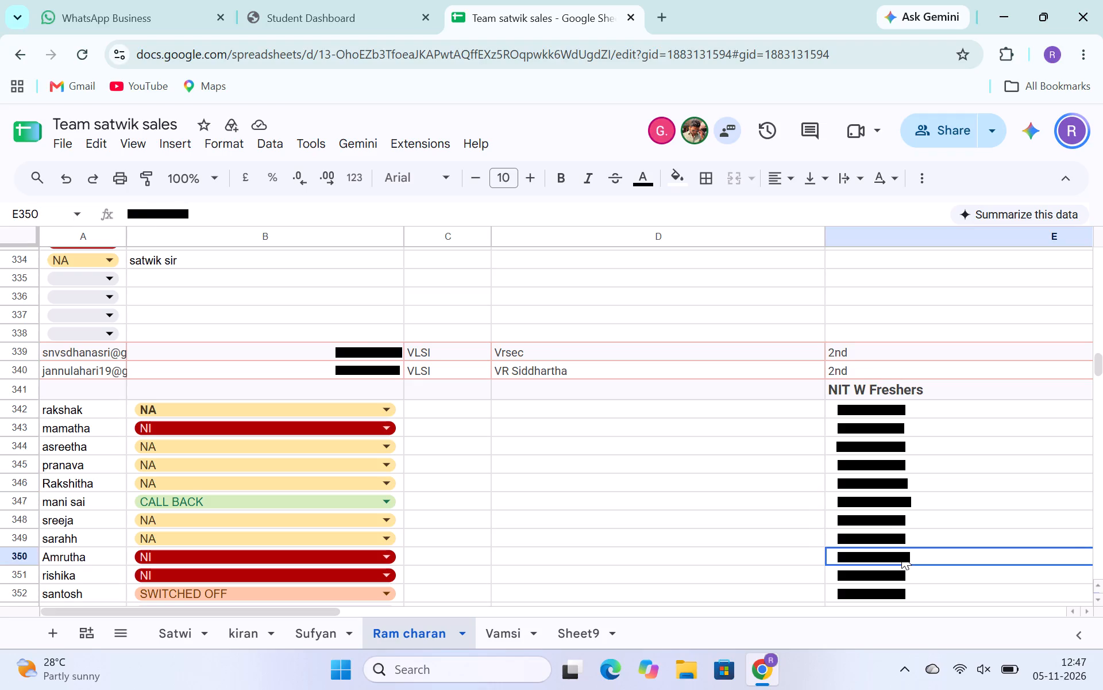
pyautogui.scroll(3, 887, 552)
pyautogui.scroll(-2, 887, 552)
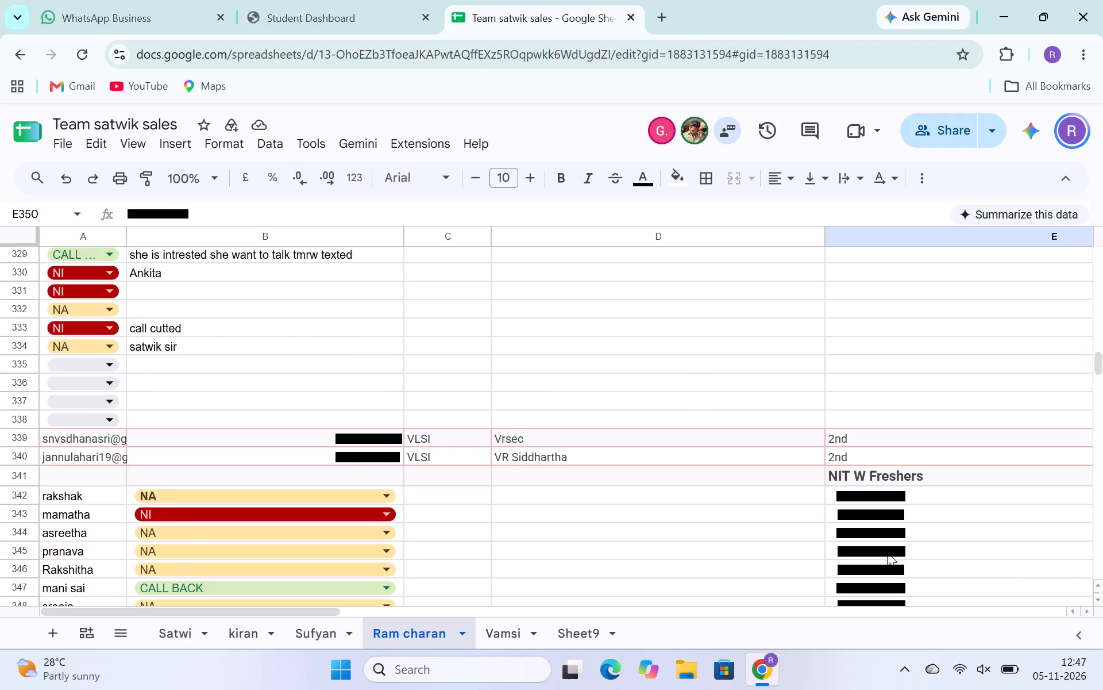
pyautogui.scroll(-2, 887, 552)
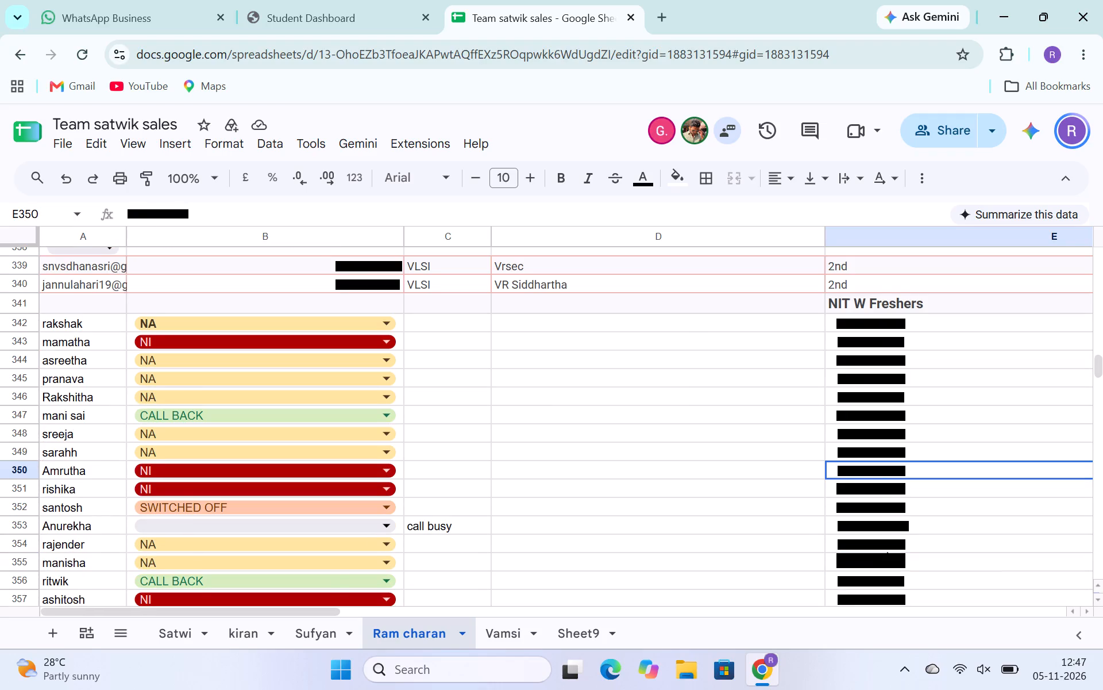
pyautogui.scroll(-1, 887, 552)
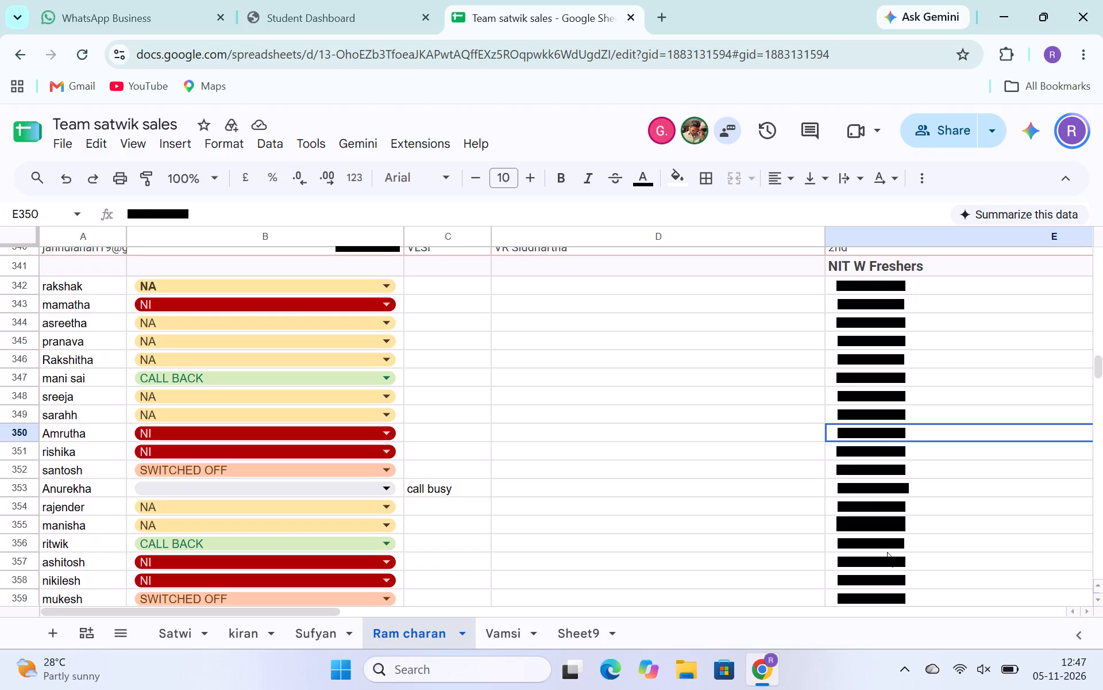
pyautogui.scroll(-1, 887, 552)
pyautogui.scroll(-1, 843, 477)
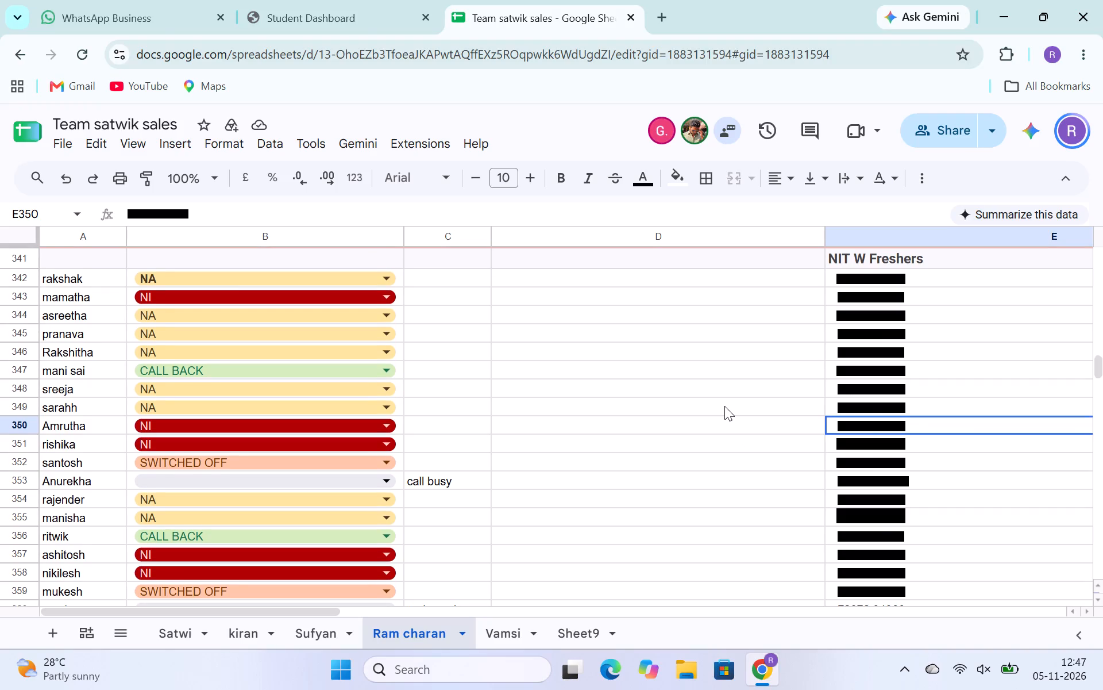
# Switch to the Student Dashboard page and defer the Campus Drive Notifications with Remind me later.
pyautogui.click(251, 0)
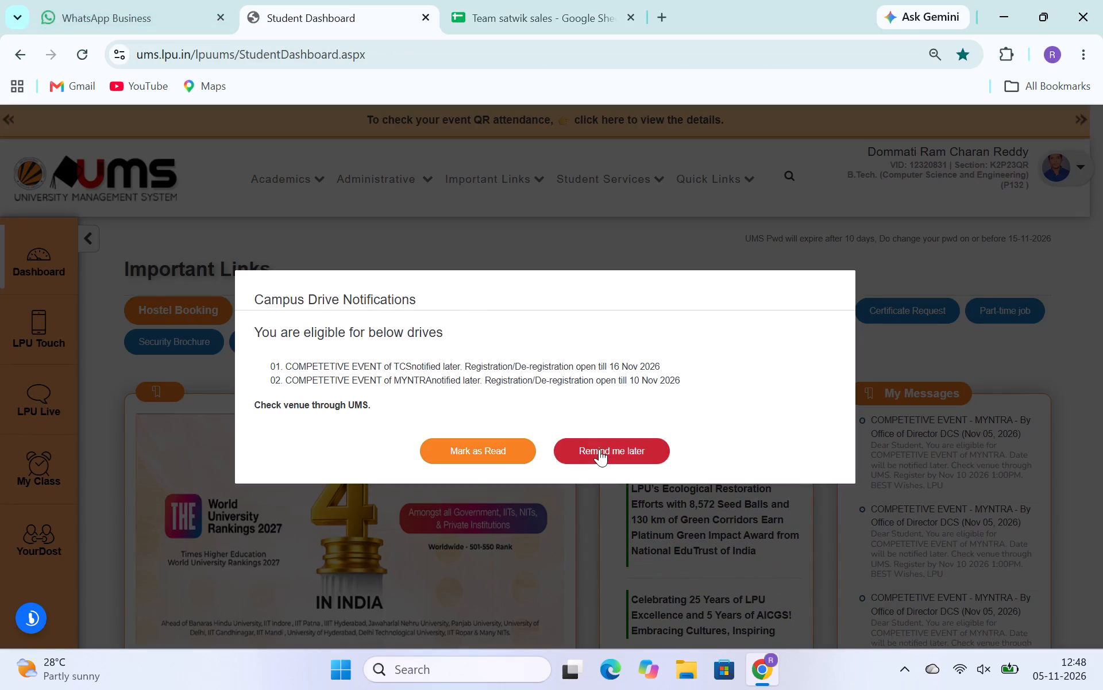
pyautogui.click(599, 449)
# Look over the Student Dashboard, including the important links, courses, fee, pending assignments and events sections.
pyautogui.scroll(-3, 599, 449)
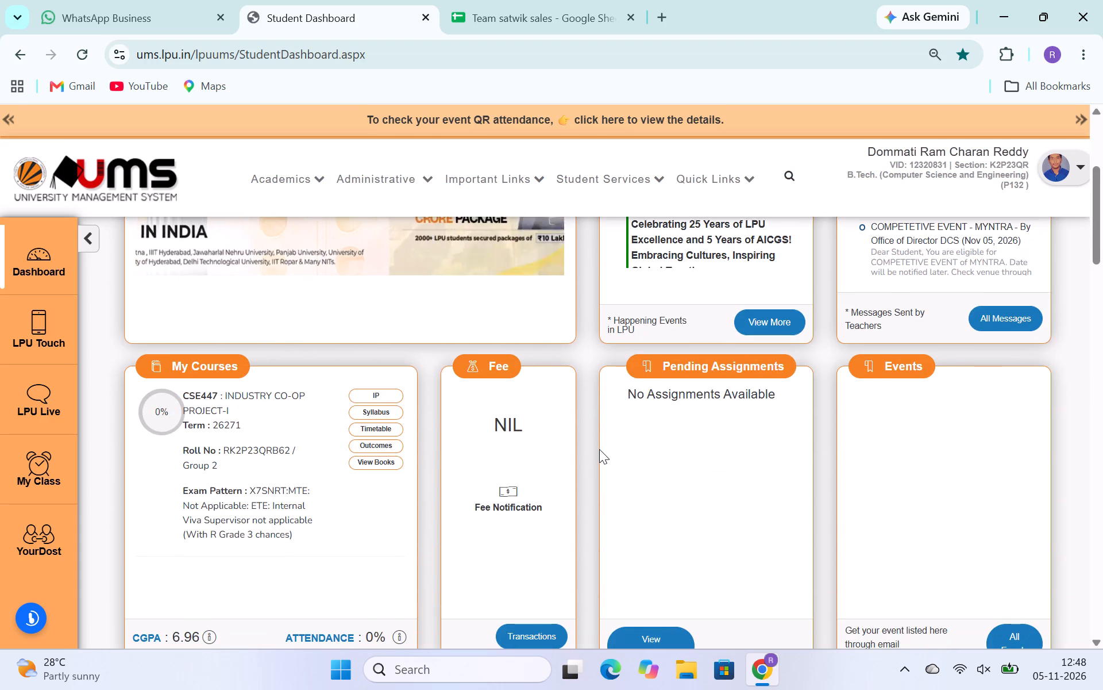
pyautogui.scroll(1, 599, 449)
pyautogui.scroll(-2, 599, 449)
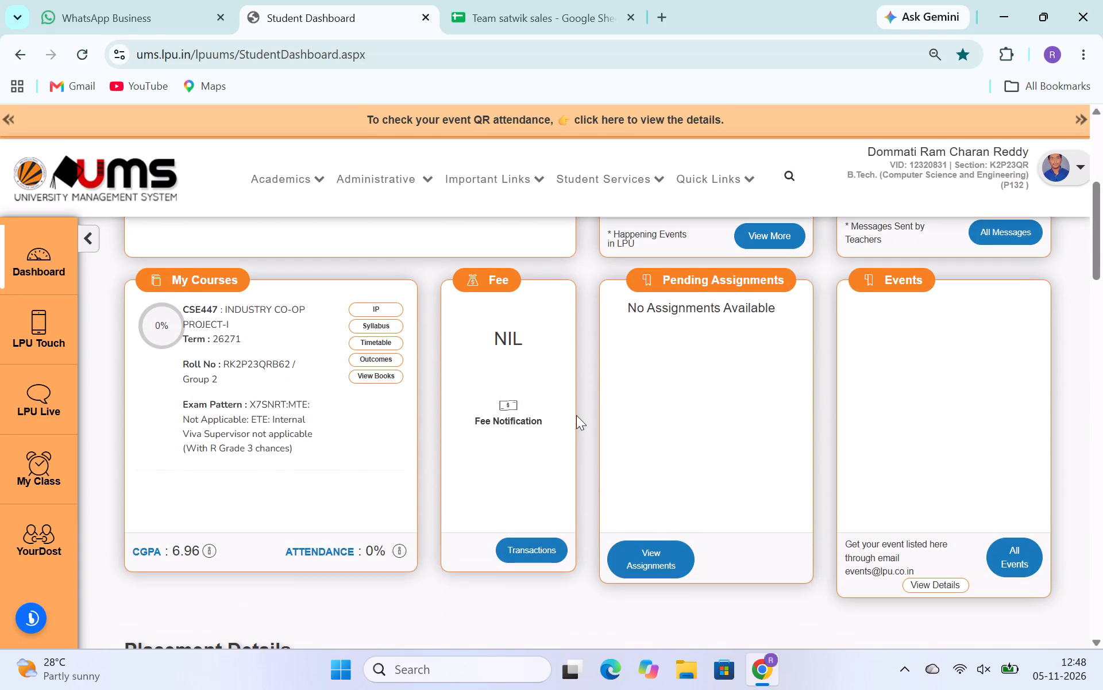
pyautogui.scroll(5, 576, 415)
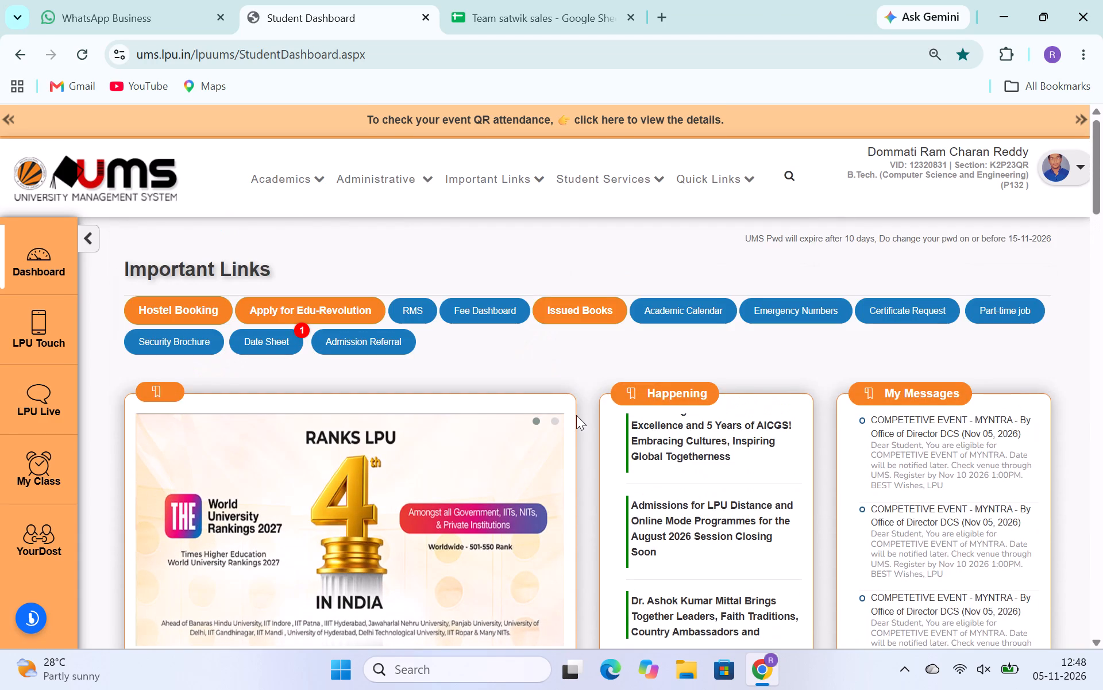
pyautogui.scroll(1, 576, 415)
pyautogui.scroll(-2, 576, 415)
pyautogui.scroll(4, 576, 415)
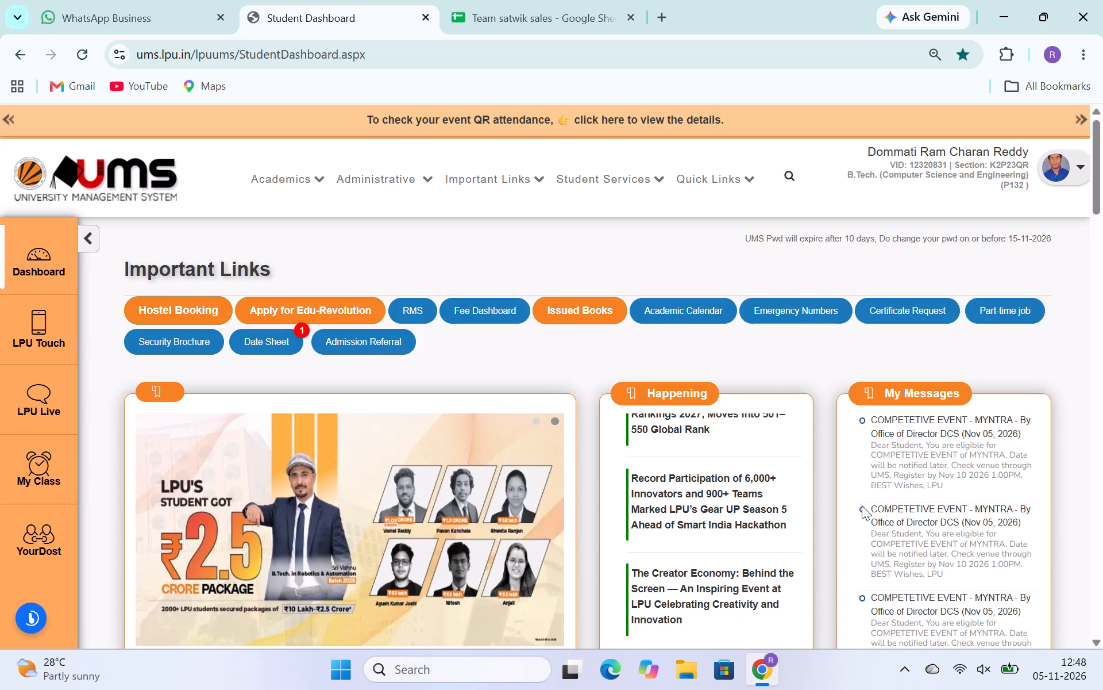
pyautogui.scroll(-1, 817, 436)
pyautogui.scroll(1, 817, 436)
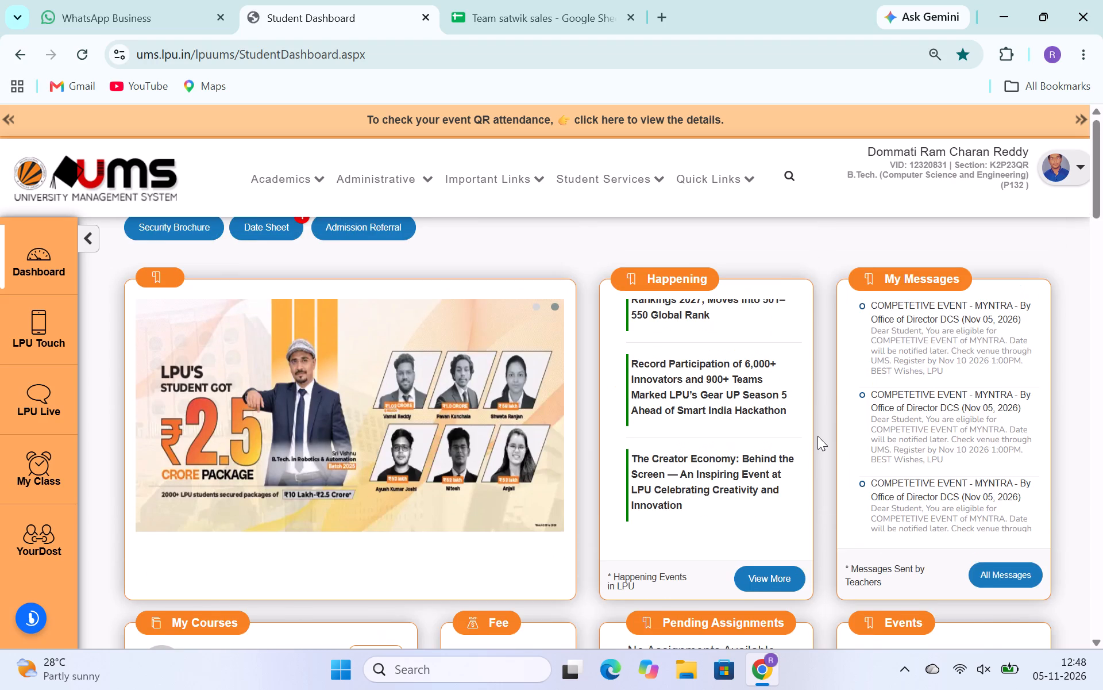
# Read through the announcements in the dashboard's My Messages section.
pyautogui.scroll(-7, 892, 477)
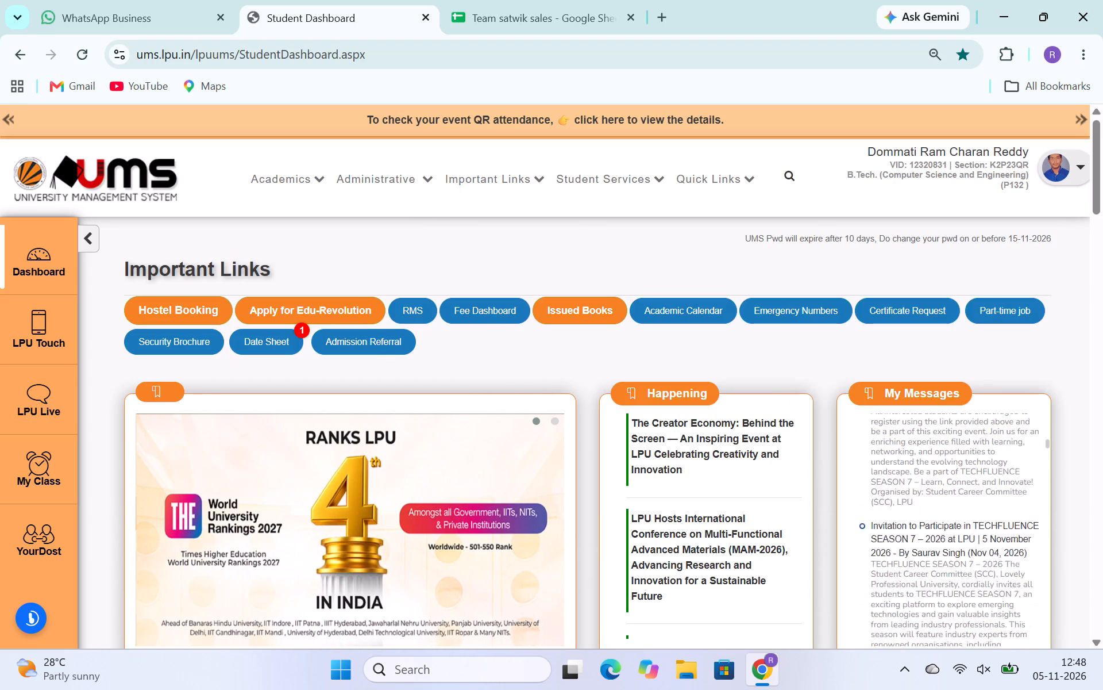
pyautogui.scroll(-3, 892, 477)
pyautogui.scroll(2, 892, 477)
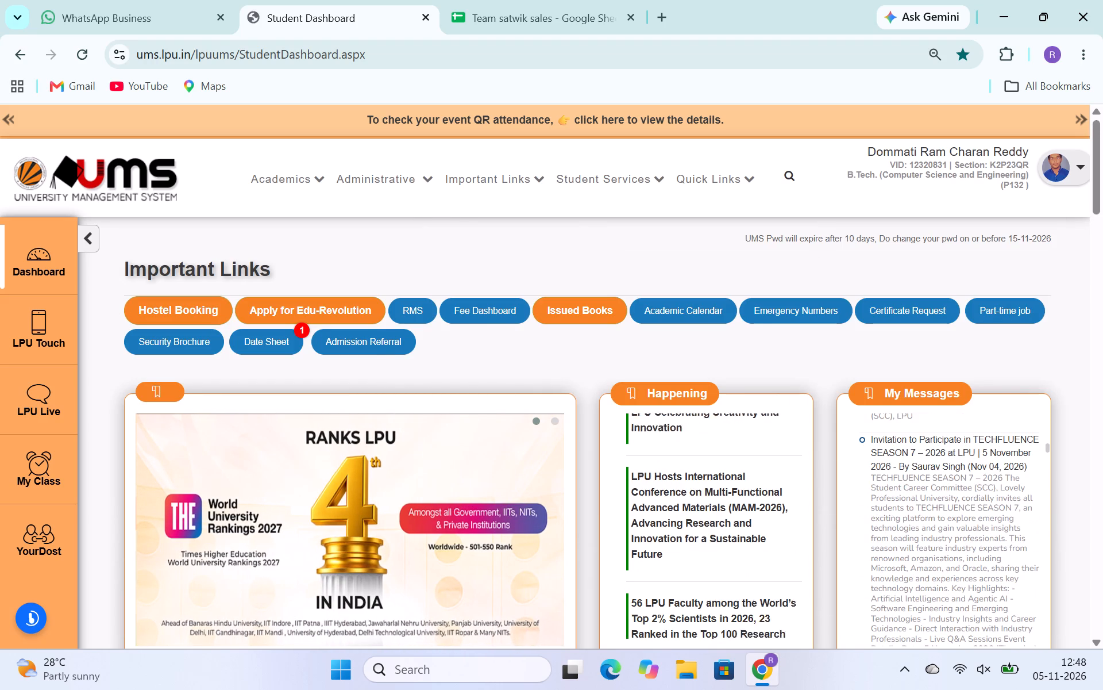
pyautogui.scroll(-4, 892, 477)
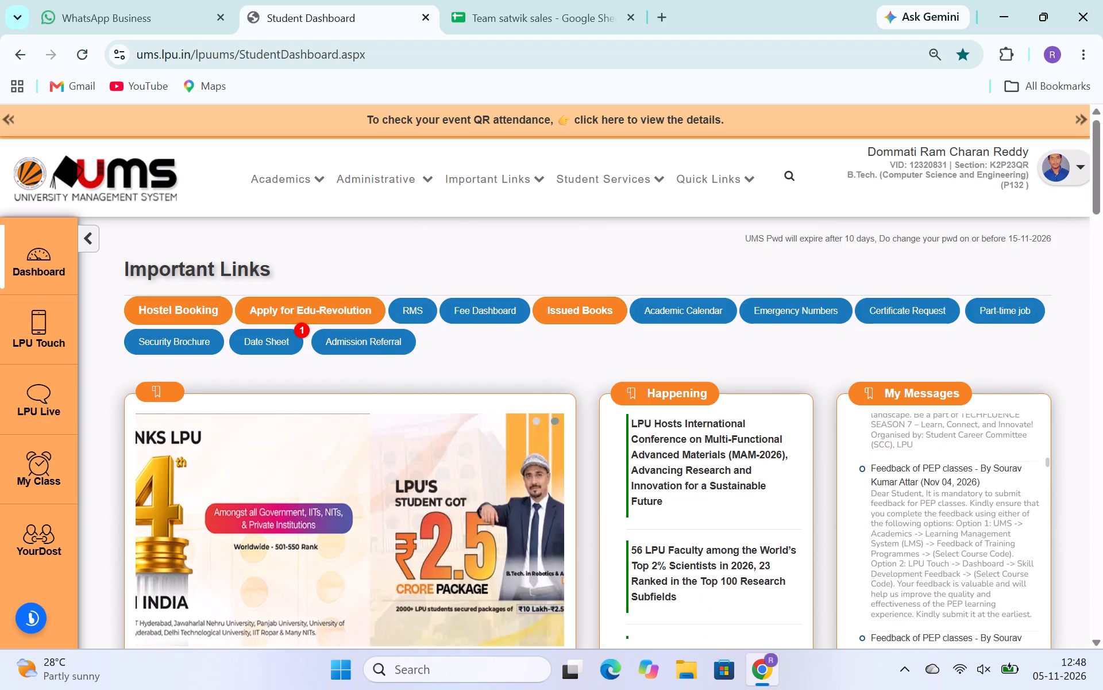
pyautogui.scroll(-2, 892, 477)
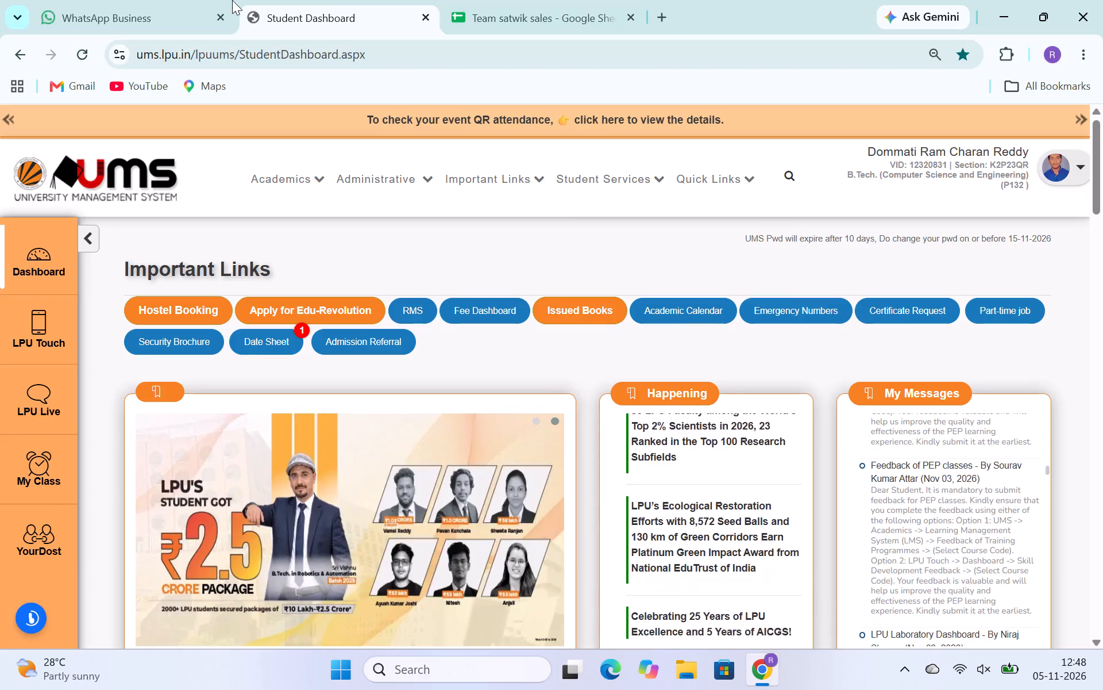
# Return to the Team satwik sales spreadsheet and review the call statuses, remarks and lead entries between about rows 268 and 433.
pyautogui.click(524, 20)
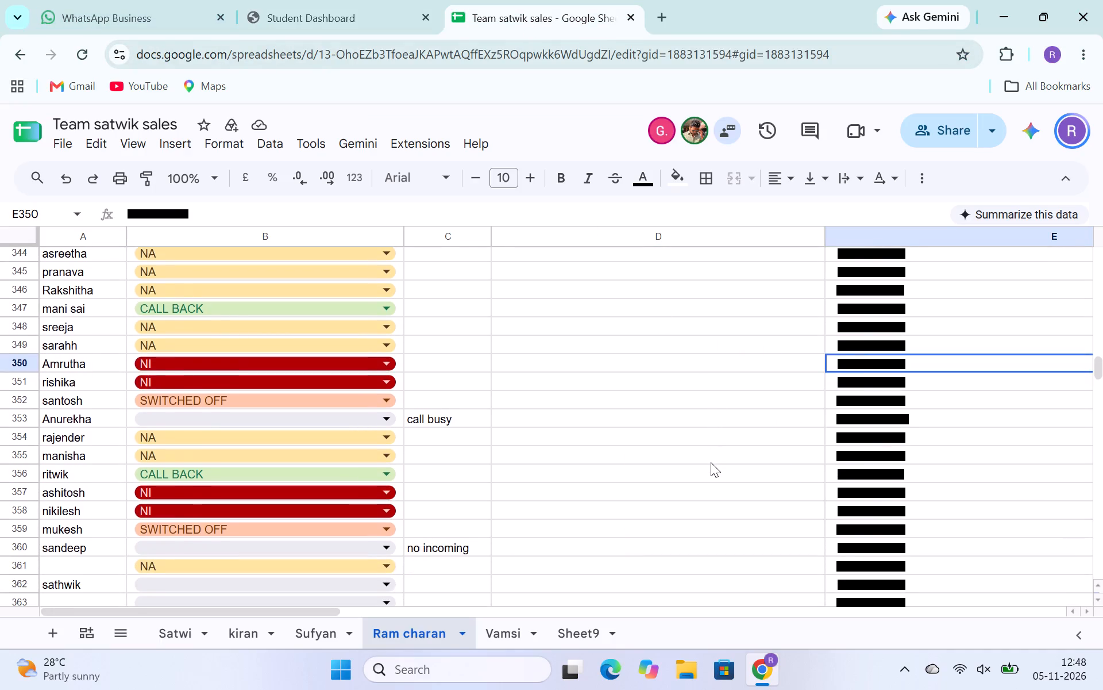
pyautogui.scroll(5, 711, 462)
pyautogui.scroll(-5, 711, 462)
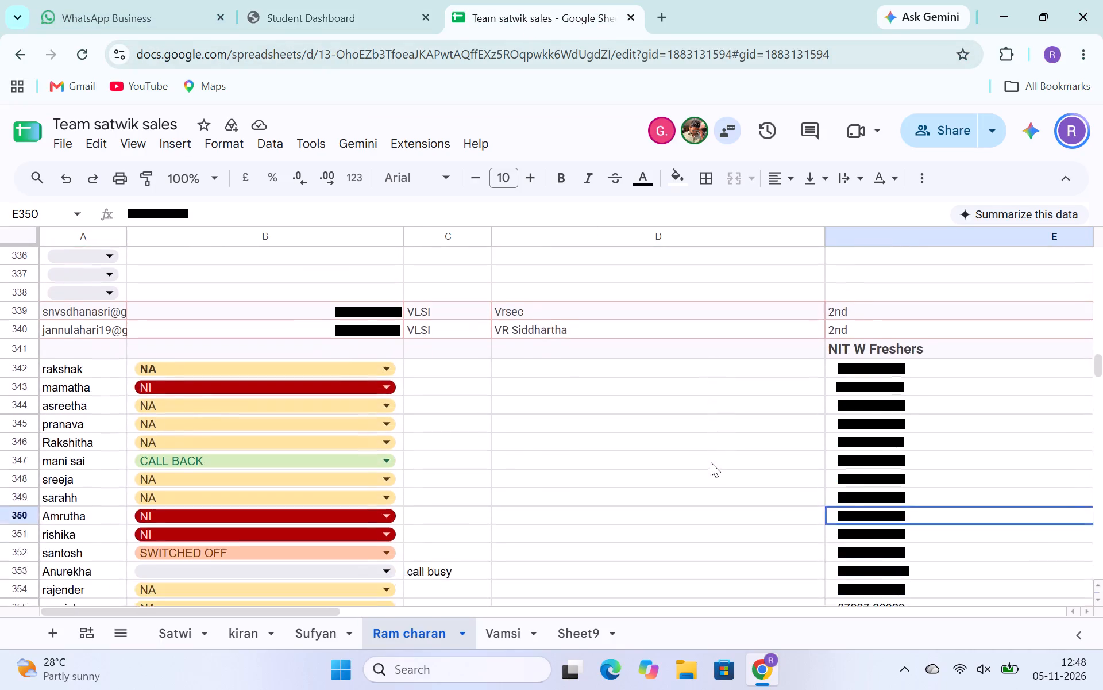
pyautogui.scroll(-1, 711, 462)
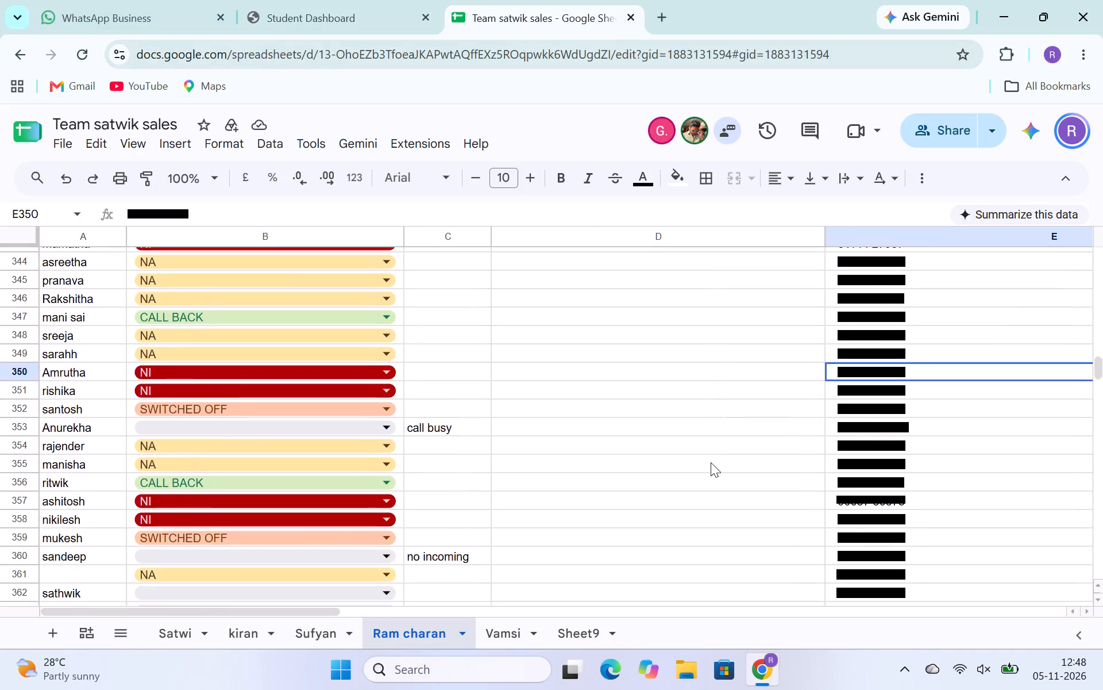
pyautogui.scroll(-11, 711, 462)
pyautogui.hscroll(1, 711, 462)
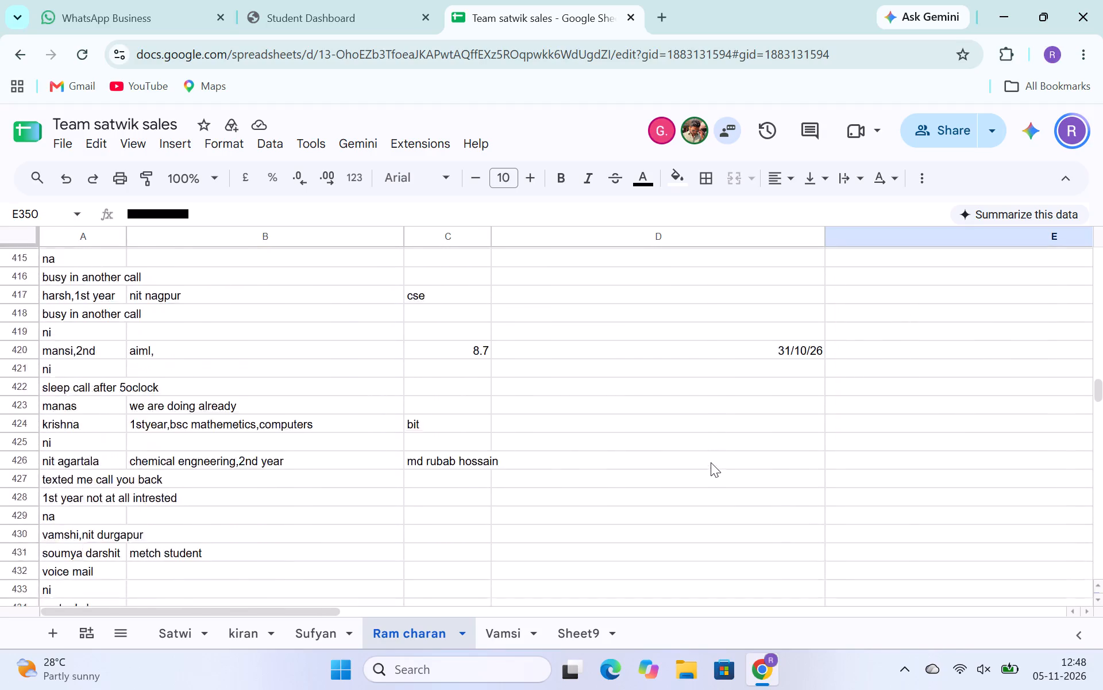
pyautogui.hscroll(4, 711, 462)
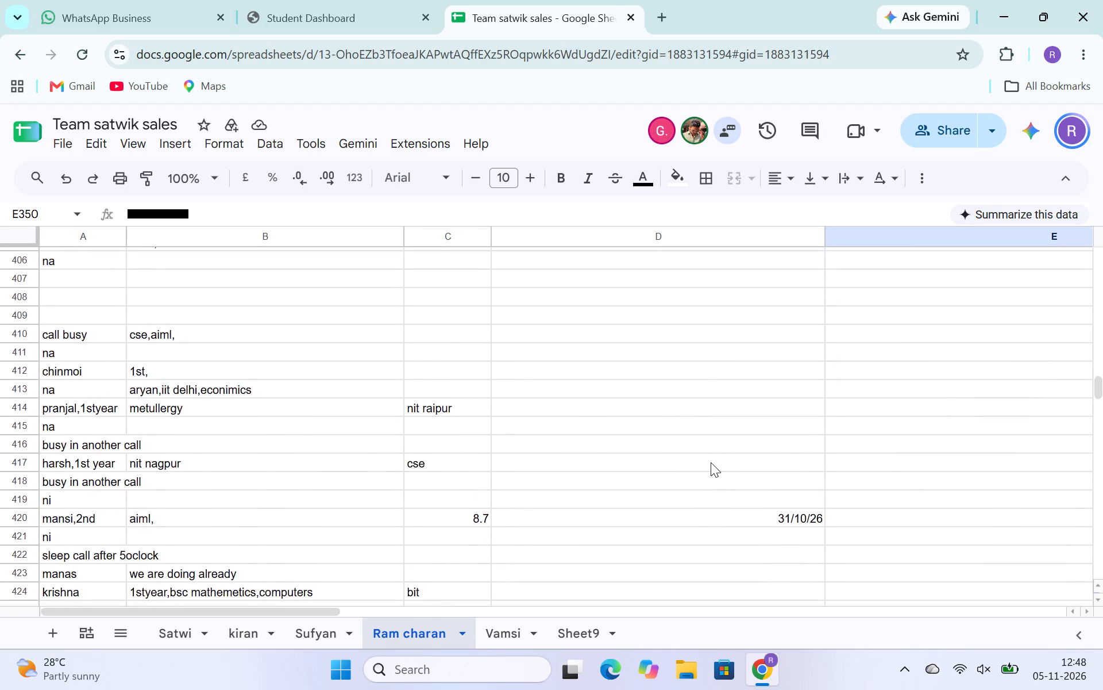
pyautogui.scroll(9, 711, 462)
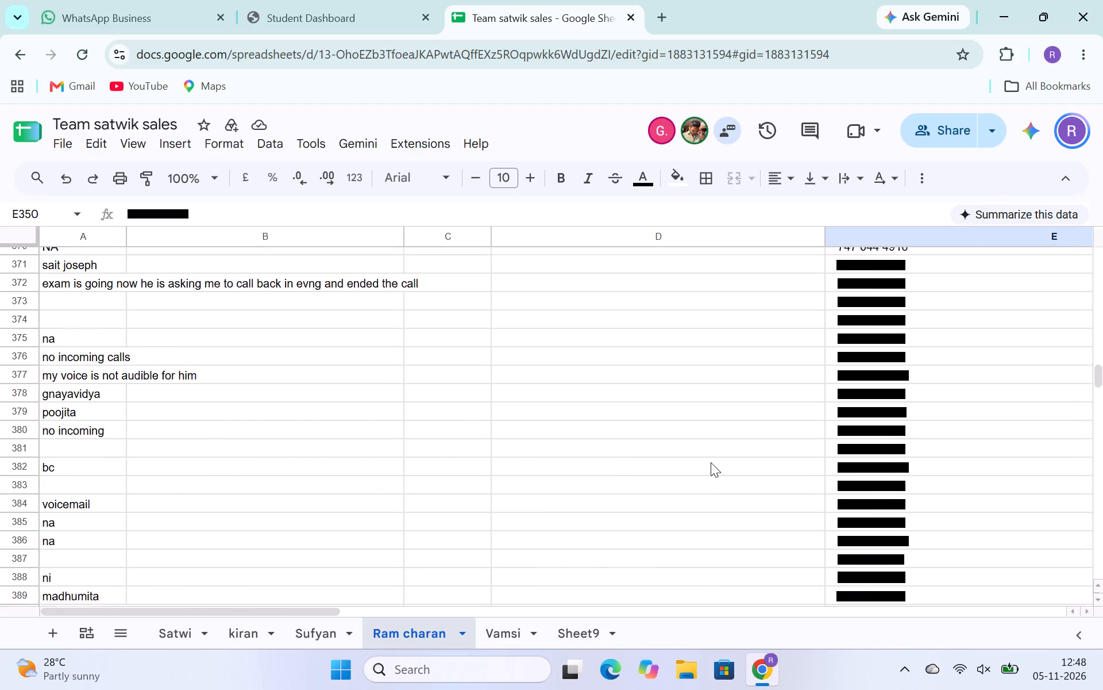
pyautogui.scroll(5, 711, 462)
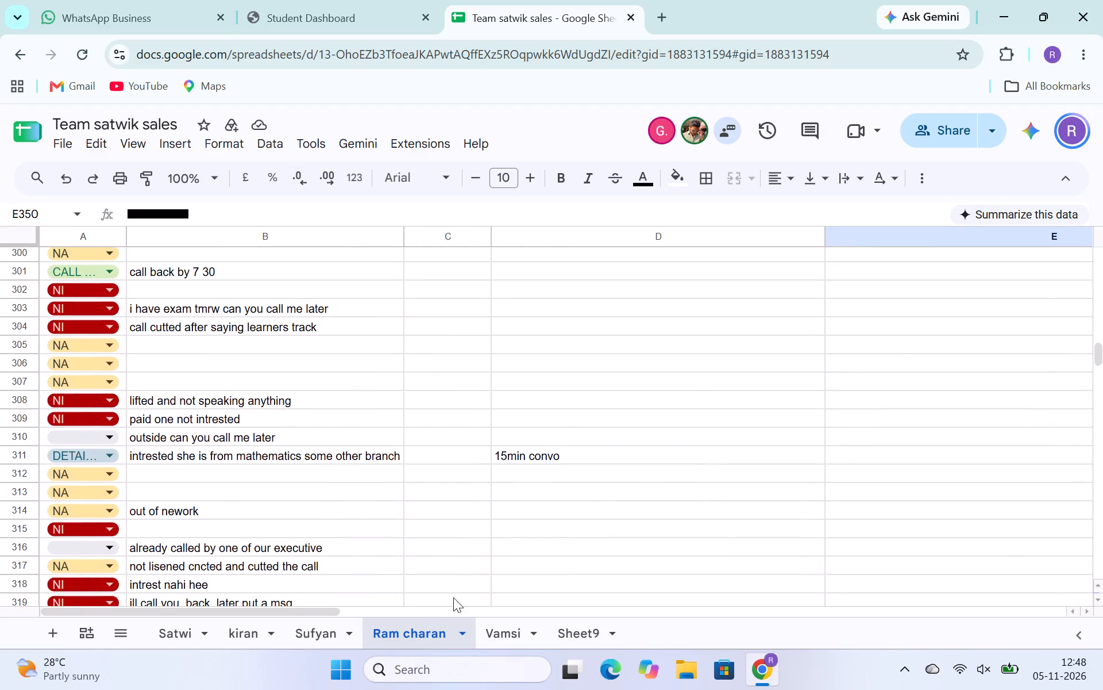
pyautogui.scroll(6, 446, 461)
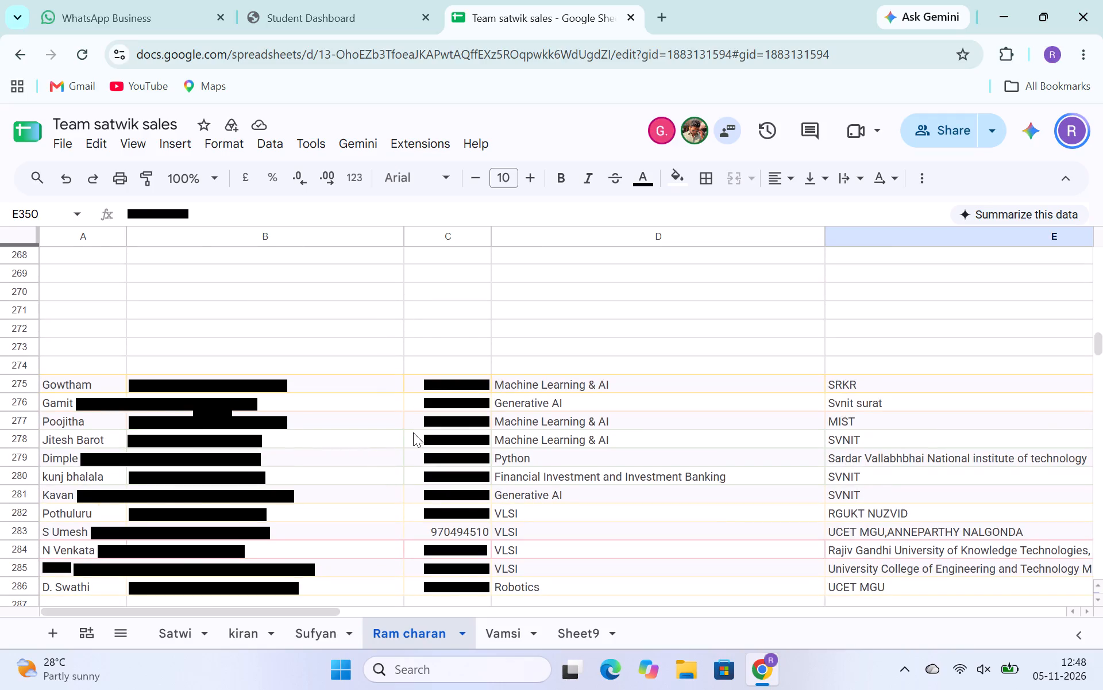
# Open a new blank browser tab.
pyautogui.click(656, 21)
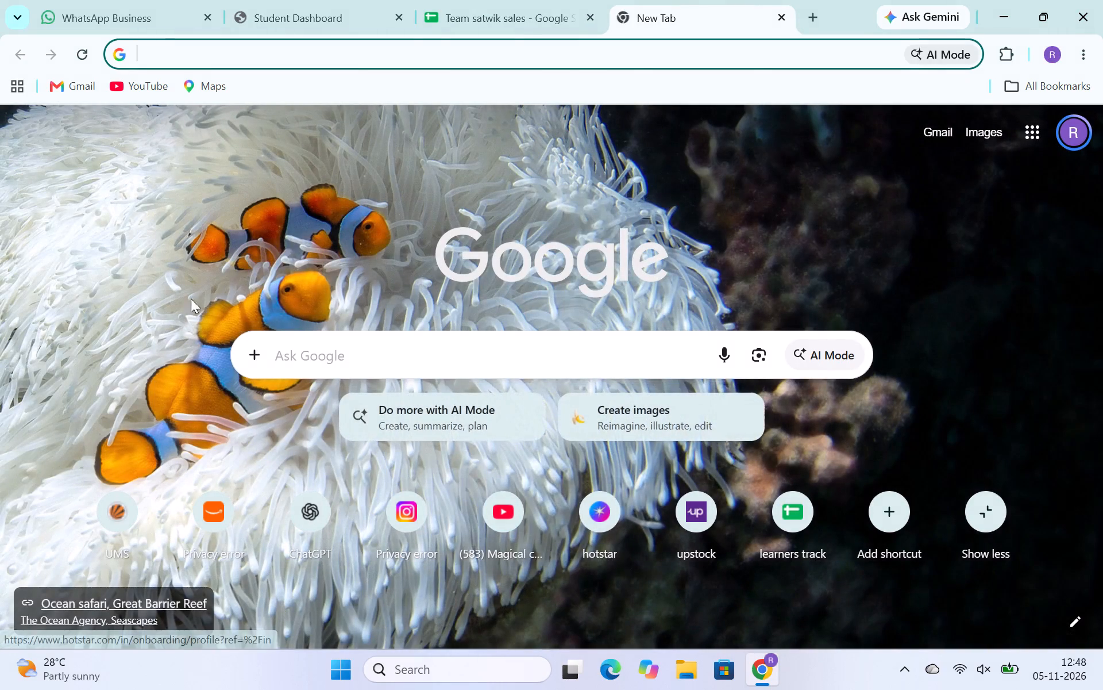
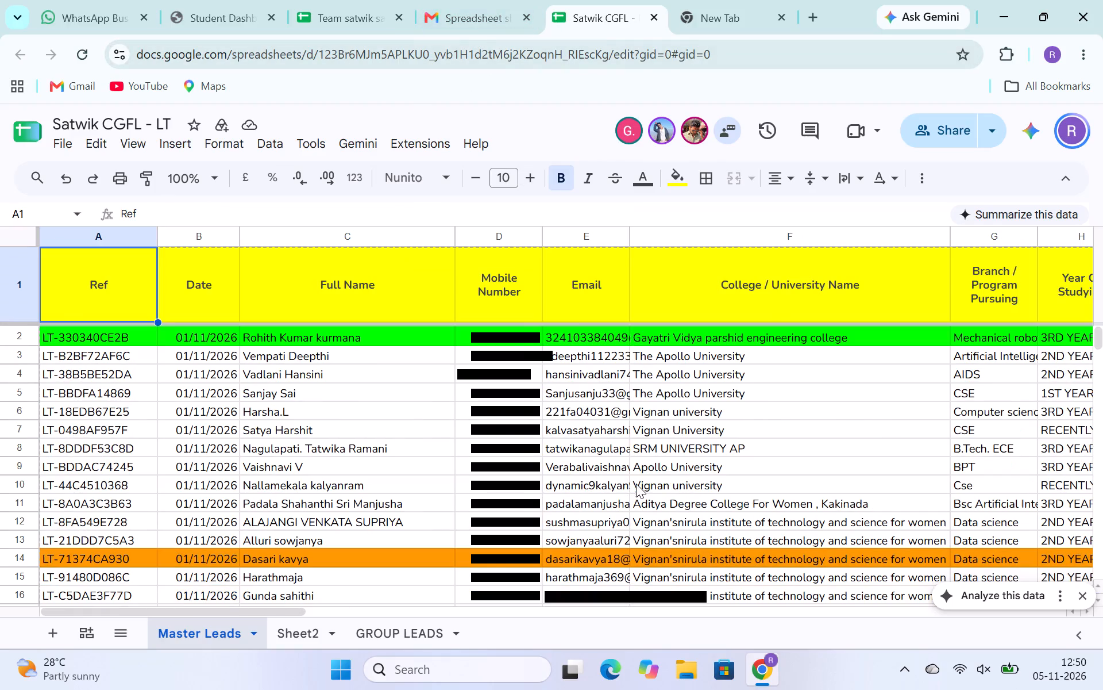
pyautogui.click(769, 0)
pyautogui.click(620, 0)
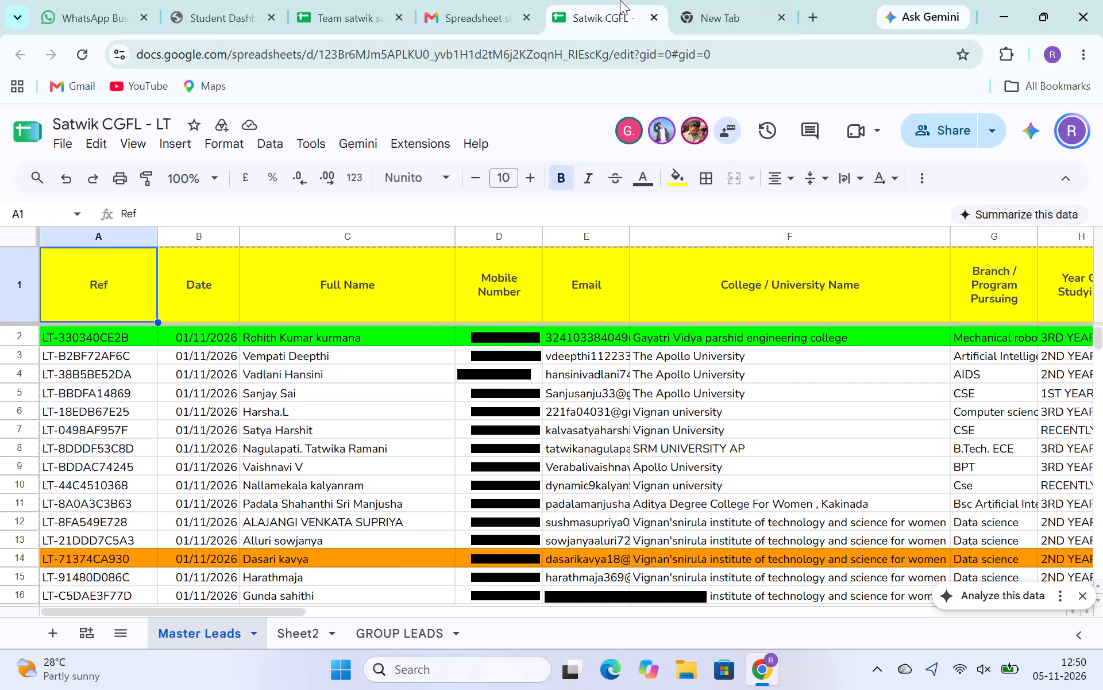
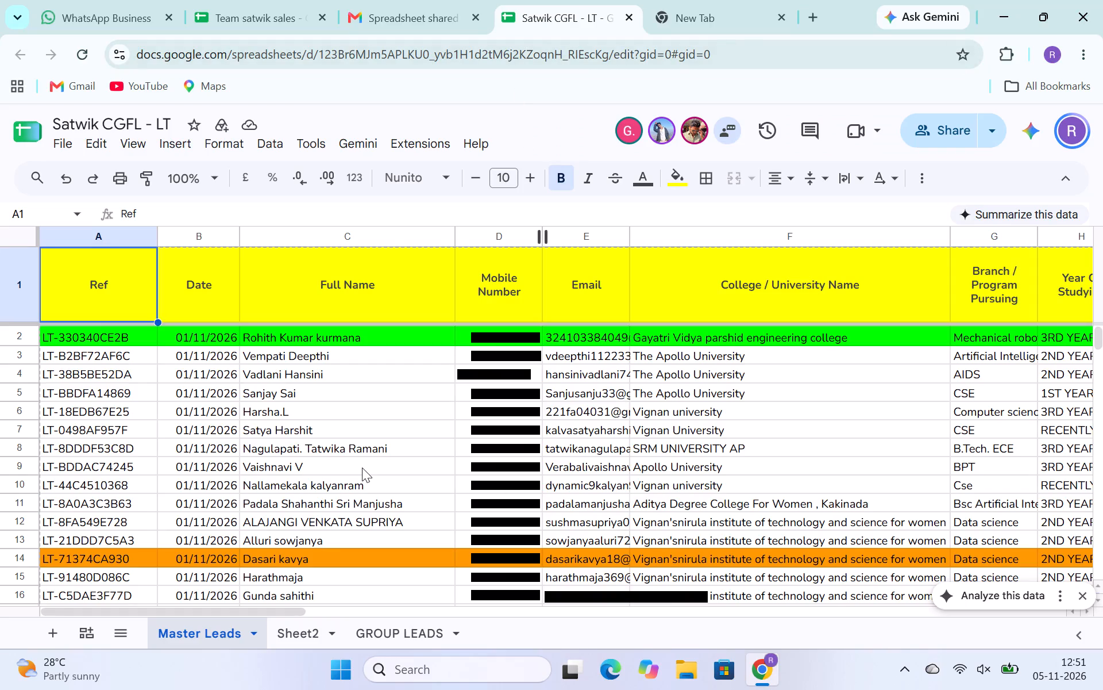
# Look across the Master Leads columns of the Satwik CGFL - LT spreadsheet, including college, branch, year of studying and internship interest.
pyautogui.hscroll(-3, 583, 420)
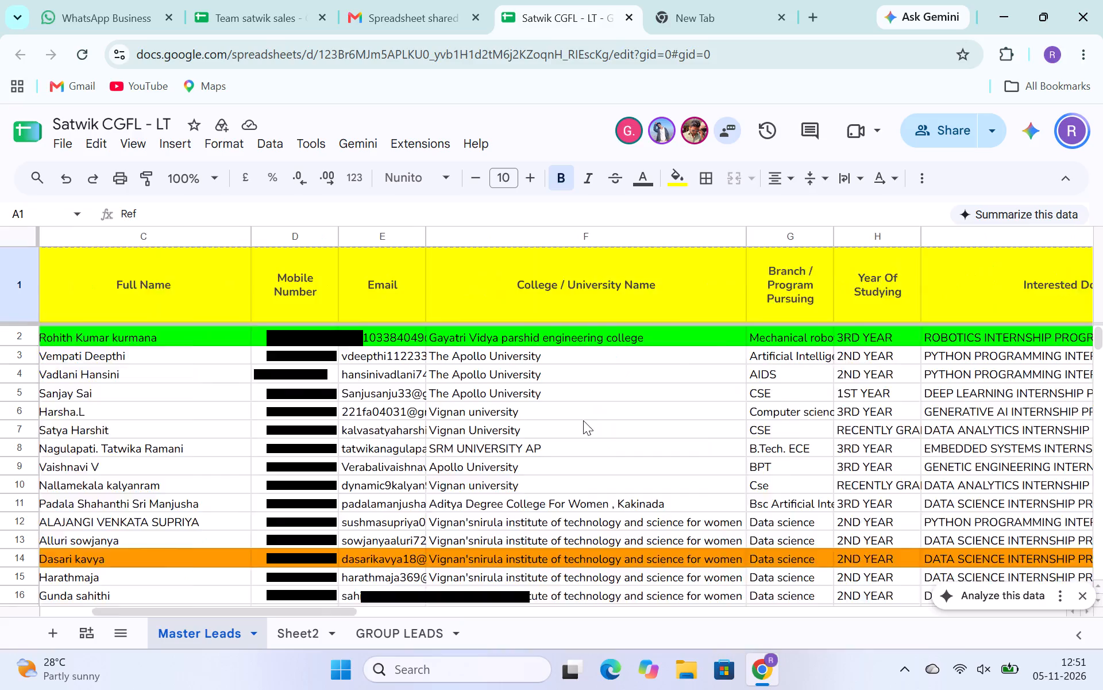
# Examine the remaining Master Leads columns, from internship expectations and availability through Leadgen BD, Assigned Manager, Status, call outcomes and remarks.
pyautogui.hscroll(-1, 583, 420)
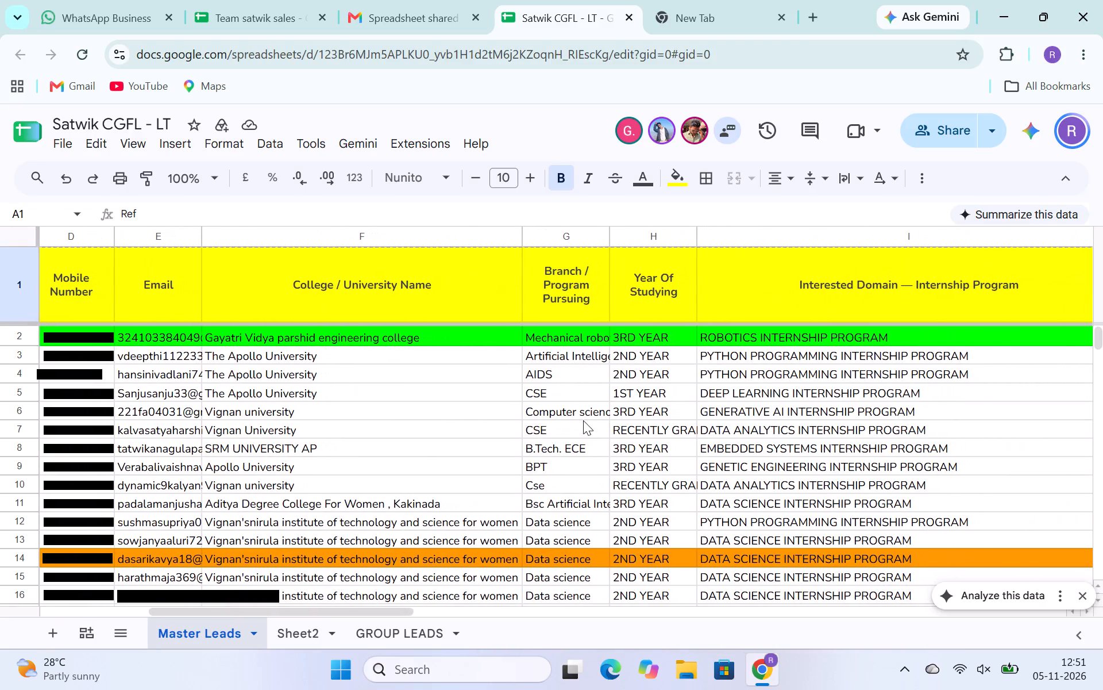
pyautogui.hscroll(-7, 583, 420)
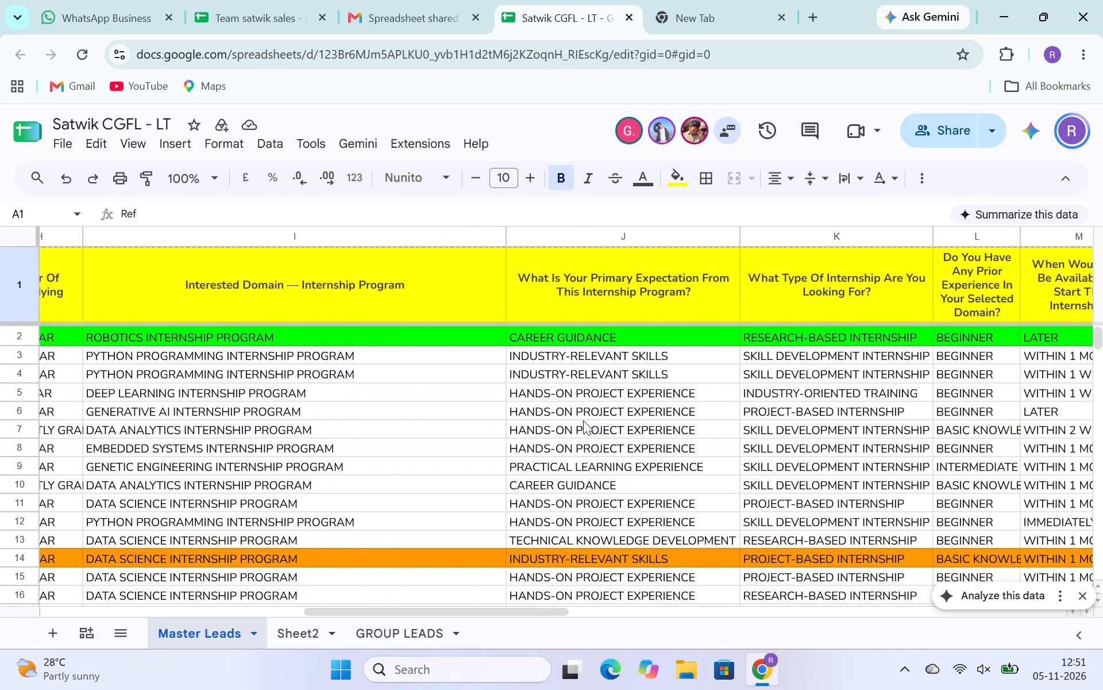
pyautogui.hscroll(-6, 583, 420)
pyautogui.scroll(3, 583, 420)
pyautogui.hscroll(-2, 583, 420)
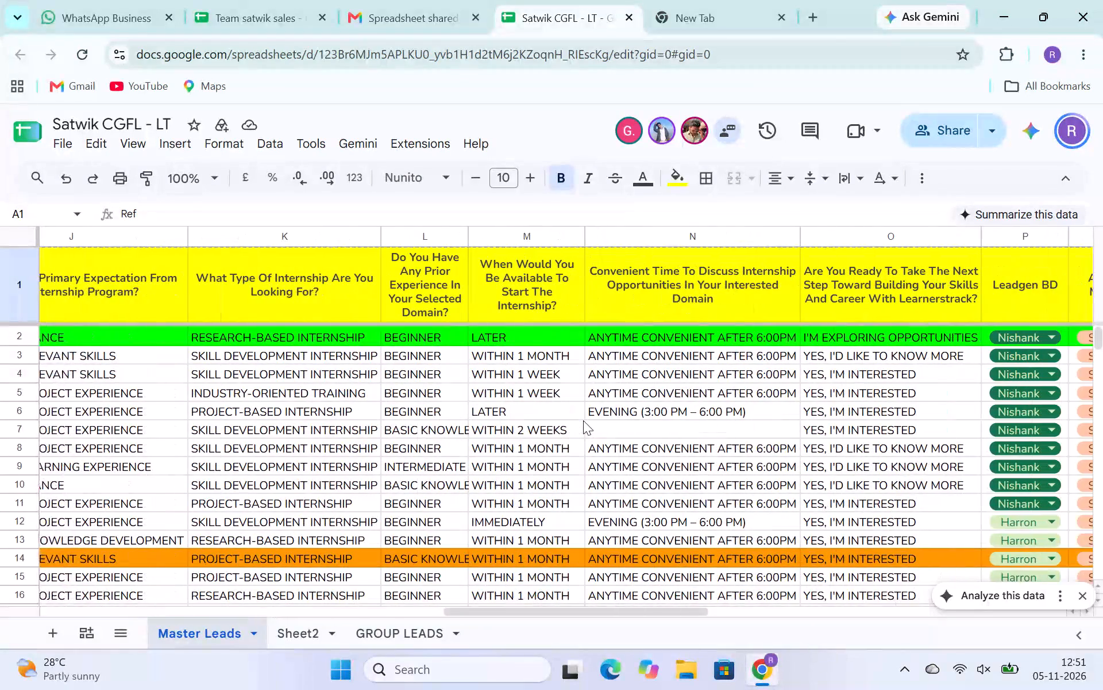
pyautogui.hscroll(-4, 583, 420)
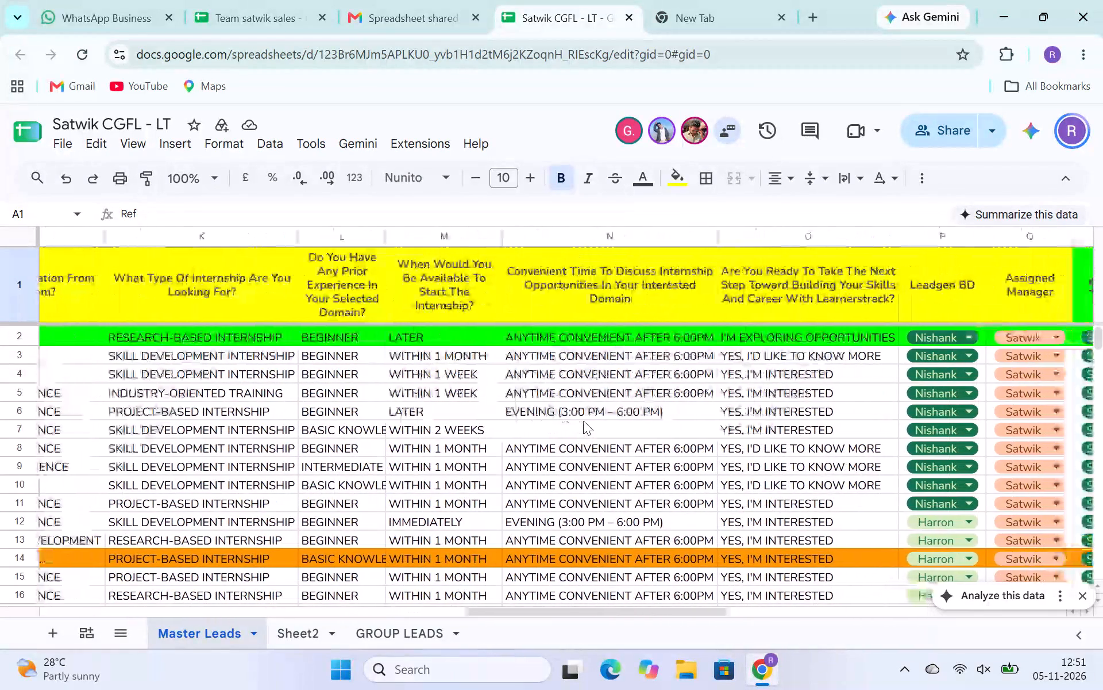
pyautogui.hscroll(-3, 583, 420)
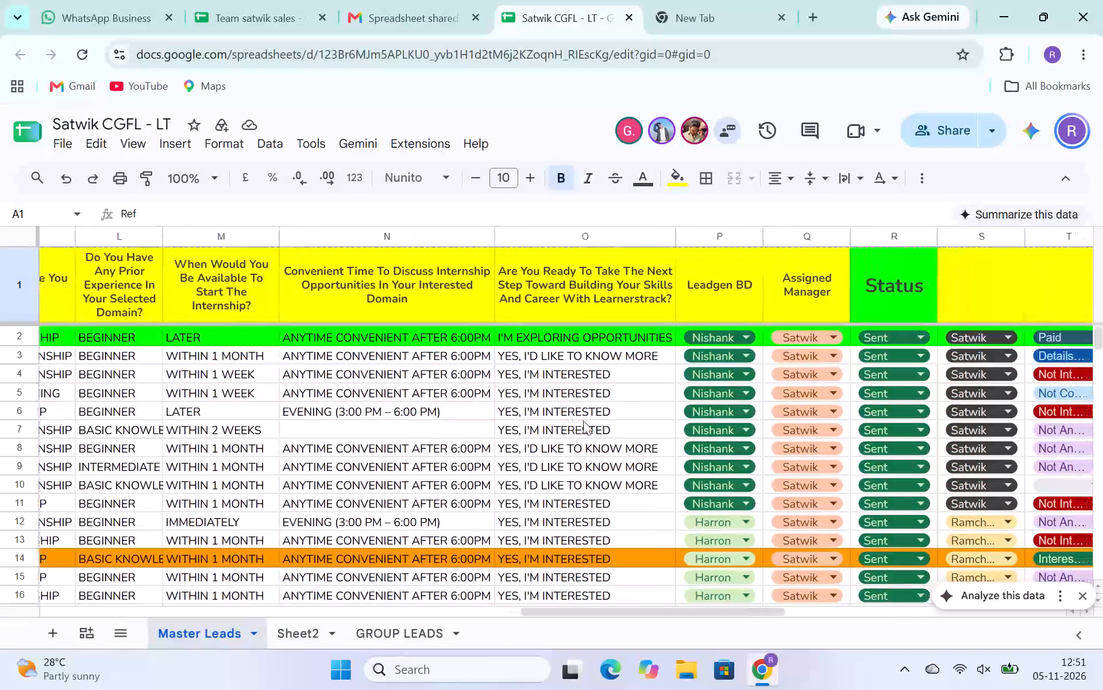
pyautogui.hscroll(-6, 583, 420)
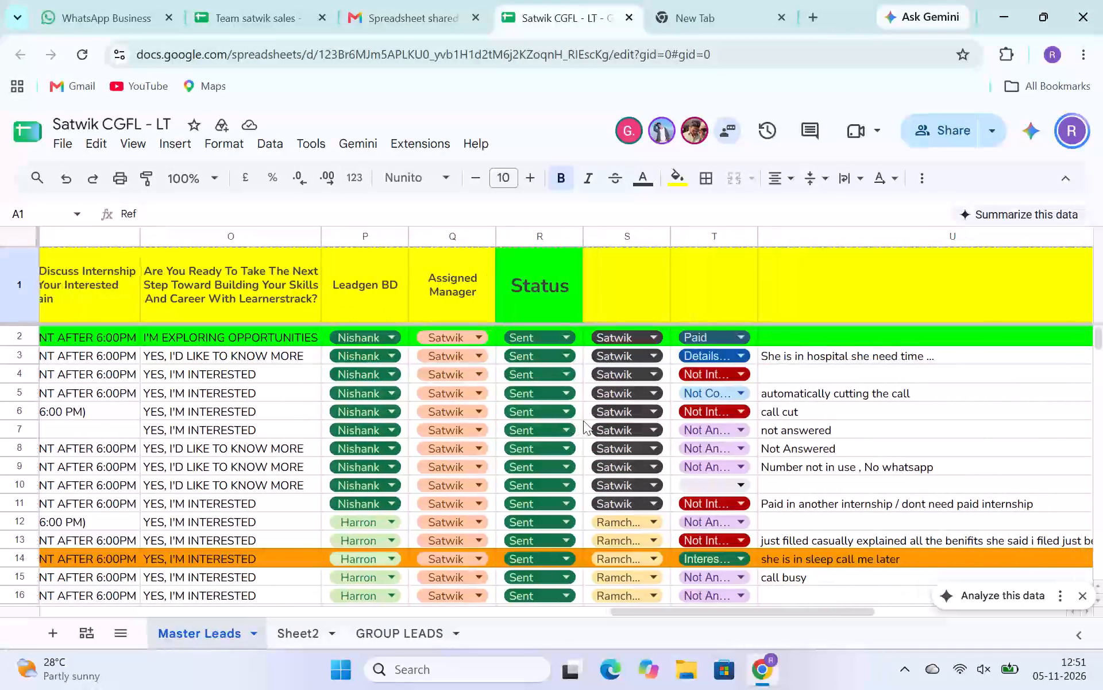
pyautogui.hscroll(-1, 583, 420)
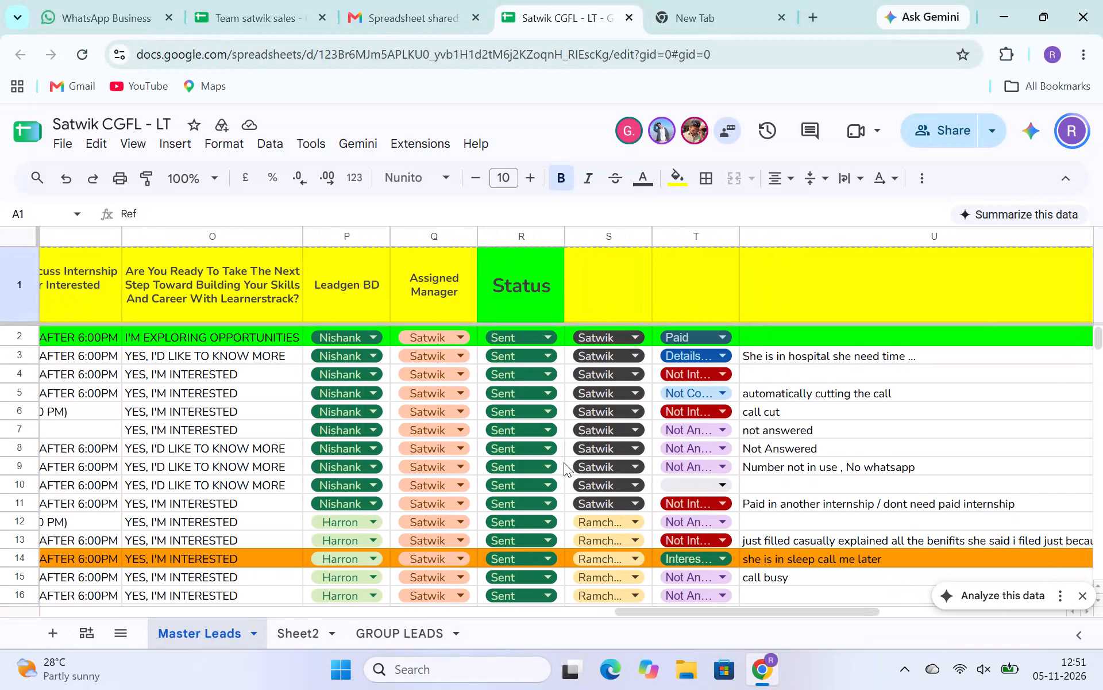
pyautogui.scroll(-4, 564, 462)
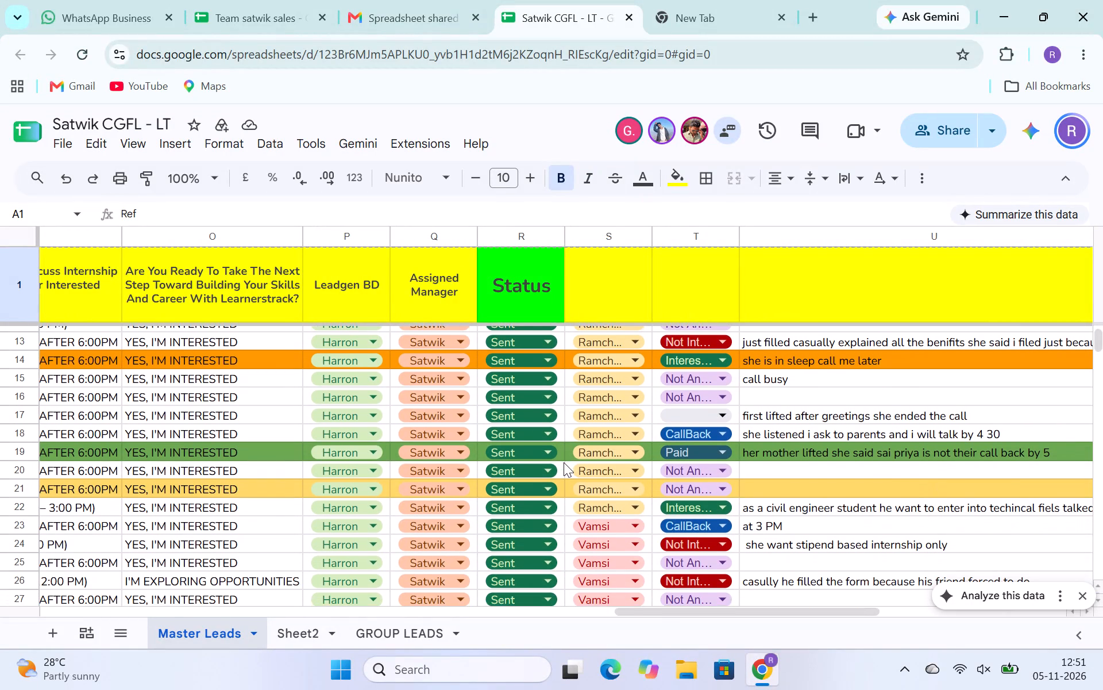
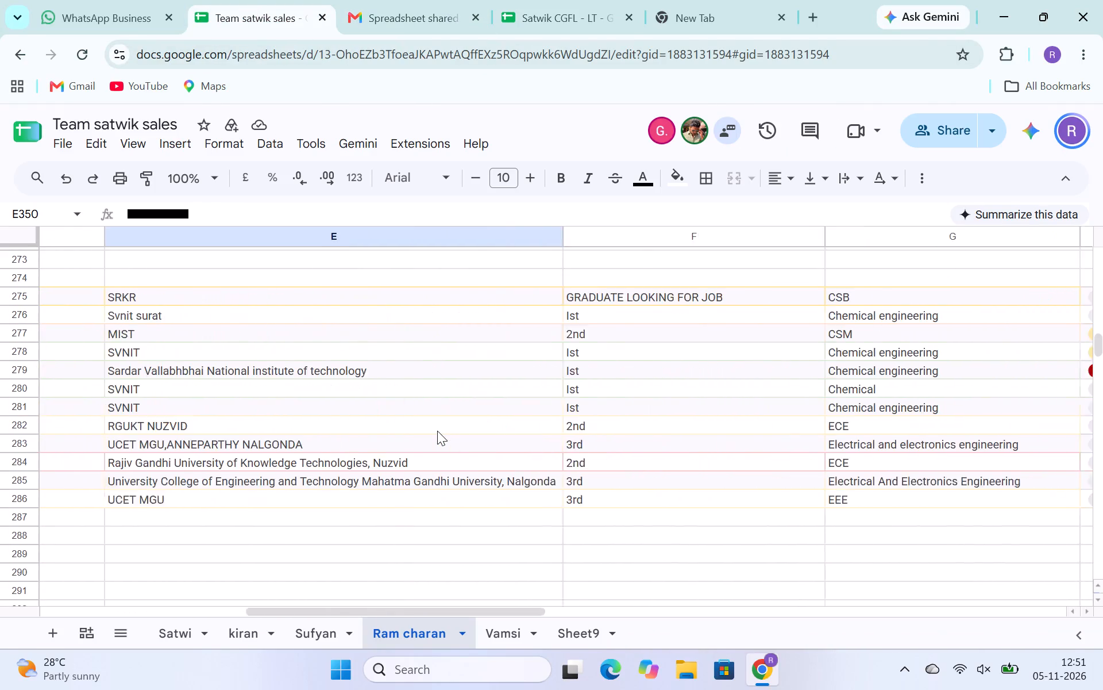
# Look across the lead rows in the Team satwik sales spreadsheet, from names and domains to call status and remarks.
pyautogui.hscroll(-3, 437, 431)
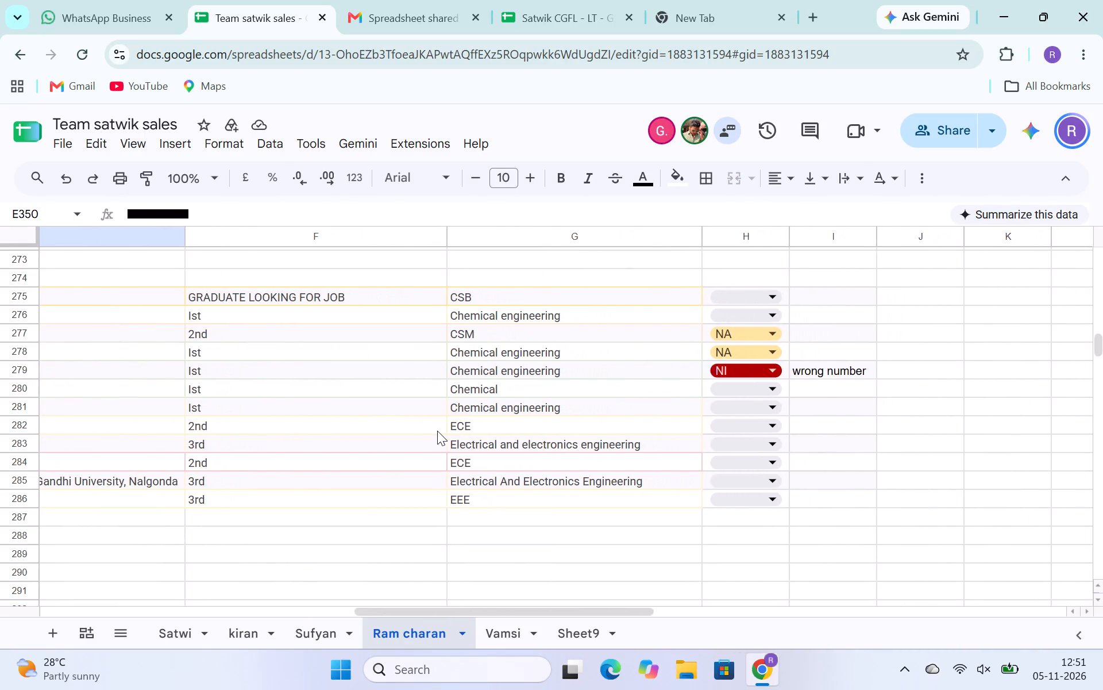
pyautogui.hscroll(9, 437, 431)
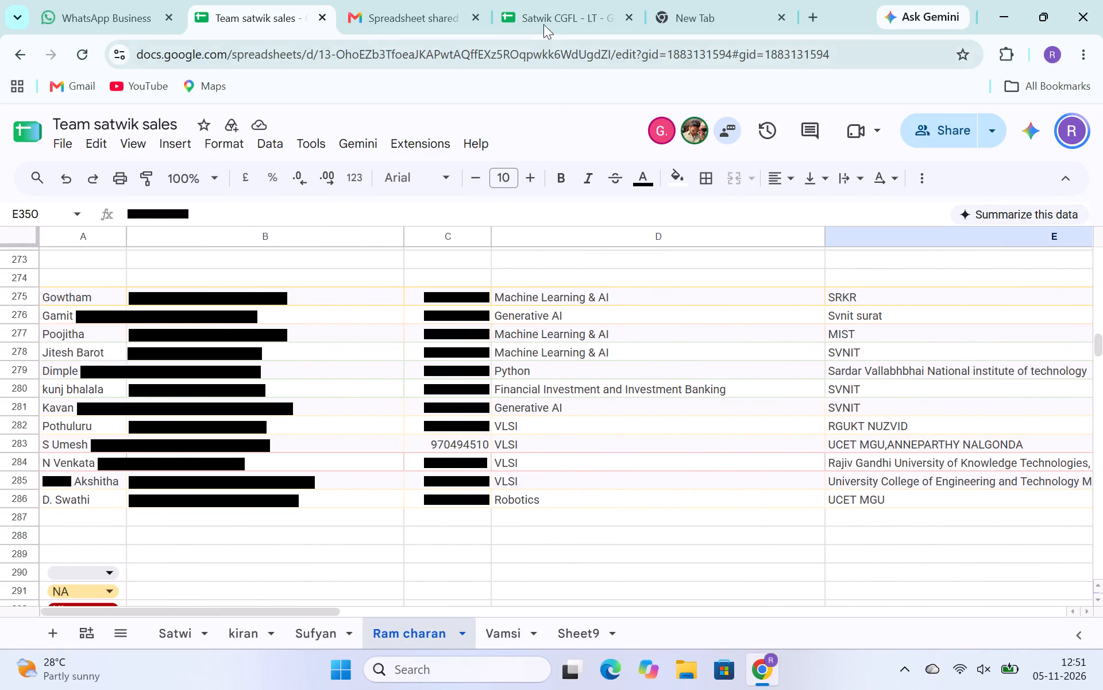
pyautogui.click(549, 5)
pyautogui.scroll(-1, 684, 610)
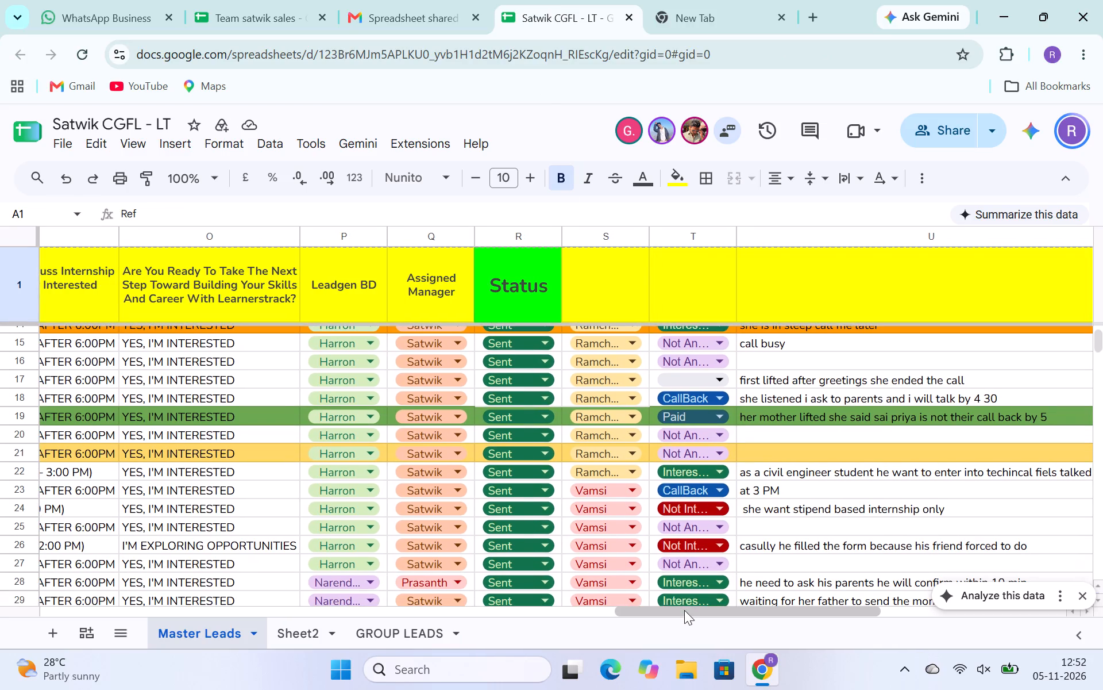
pyautogui.scroll(-1, 684, 610)
pyautogui.hscroll(7, 684, 610)
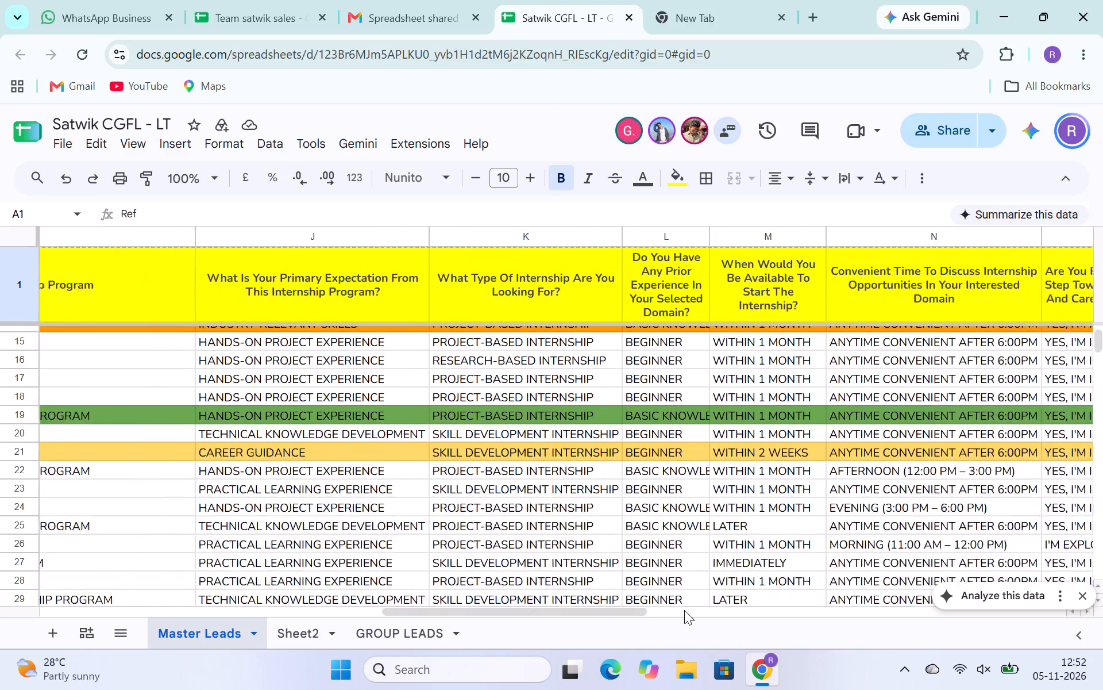
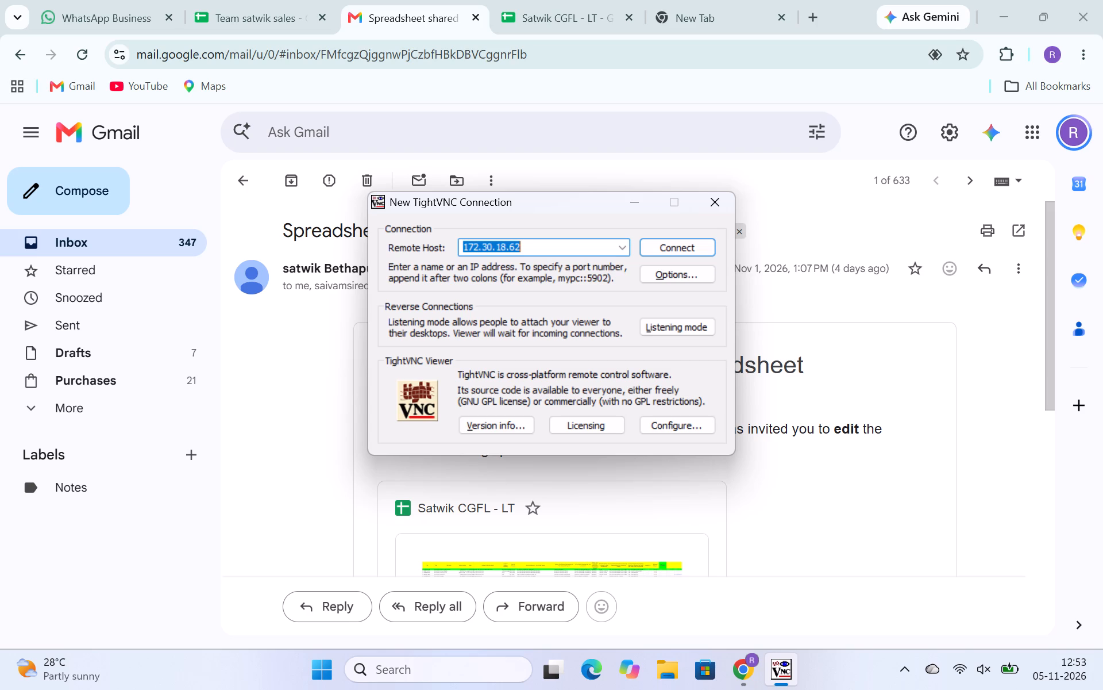
# Clear the existing remote host address in the New TightVNC Connection dialog.
pyautogui.press('BackSpace')
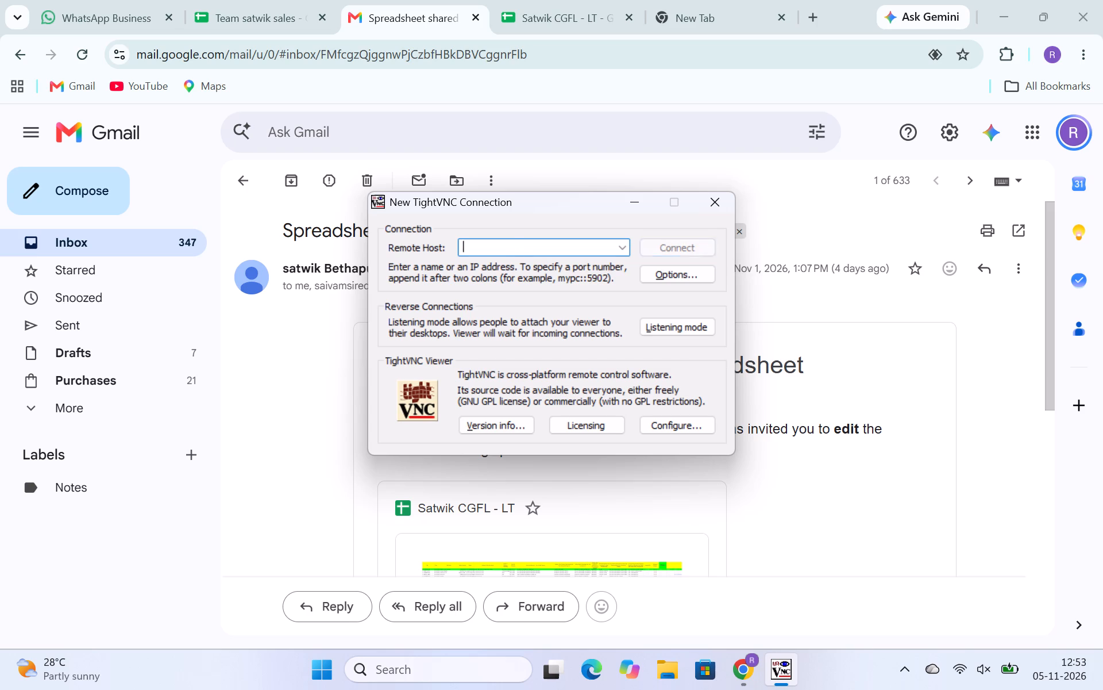
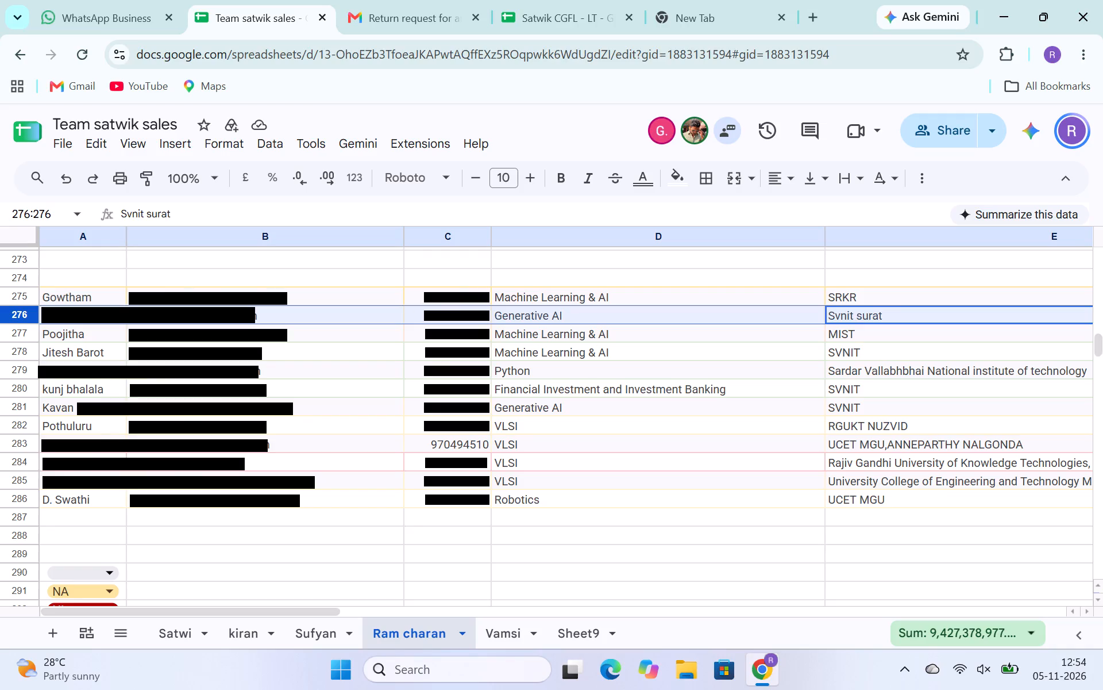
pyautogui.hscroll(2, 327, 323)
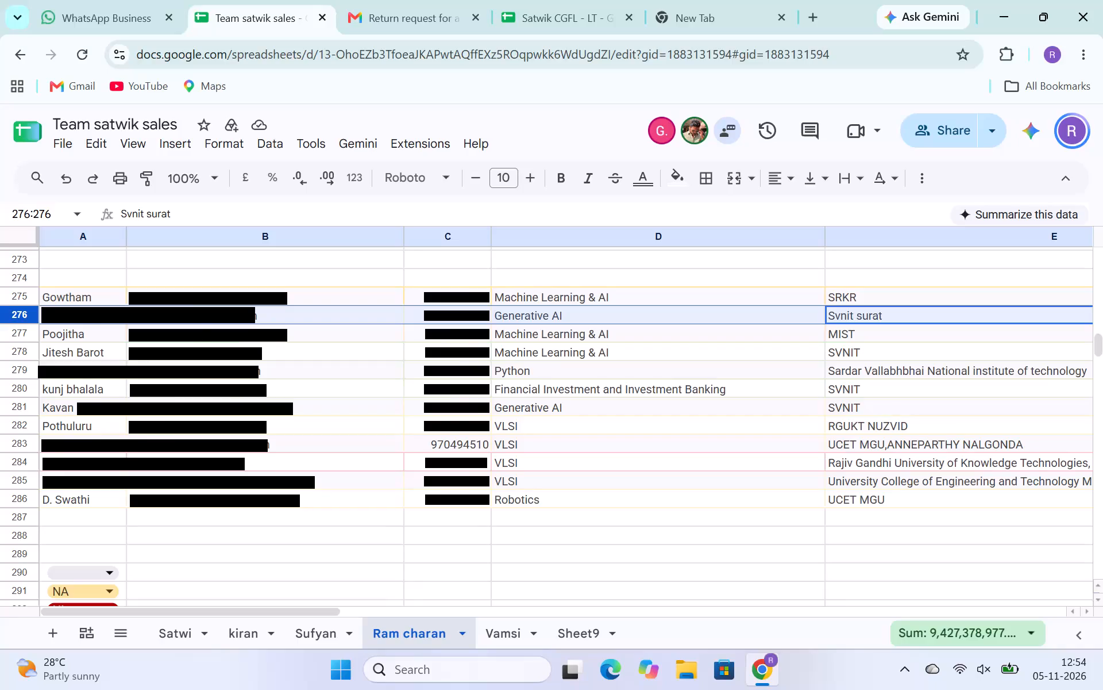
pyautogui.click(84, 315)
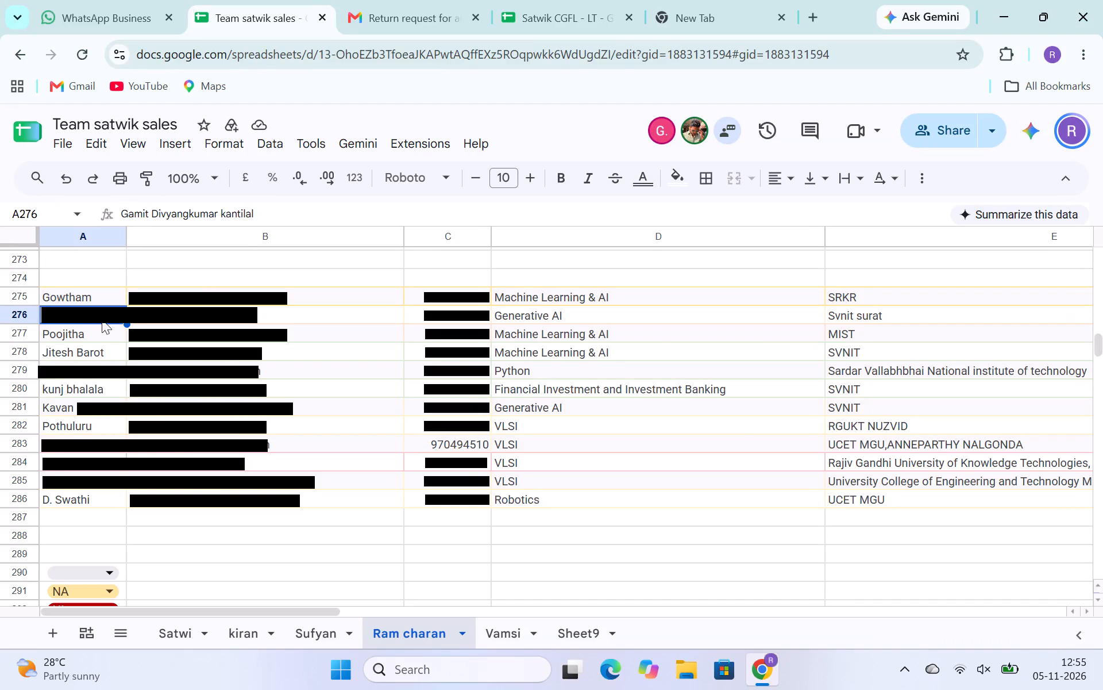
pyautogui.hscroll(-7, 410, 358)
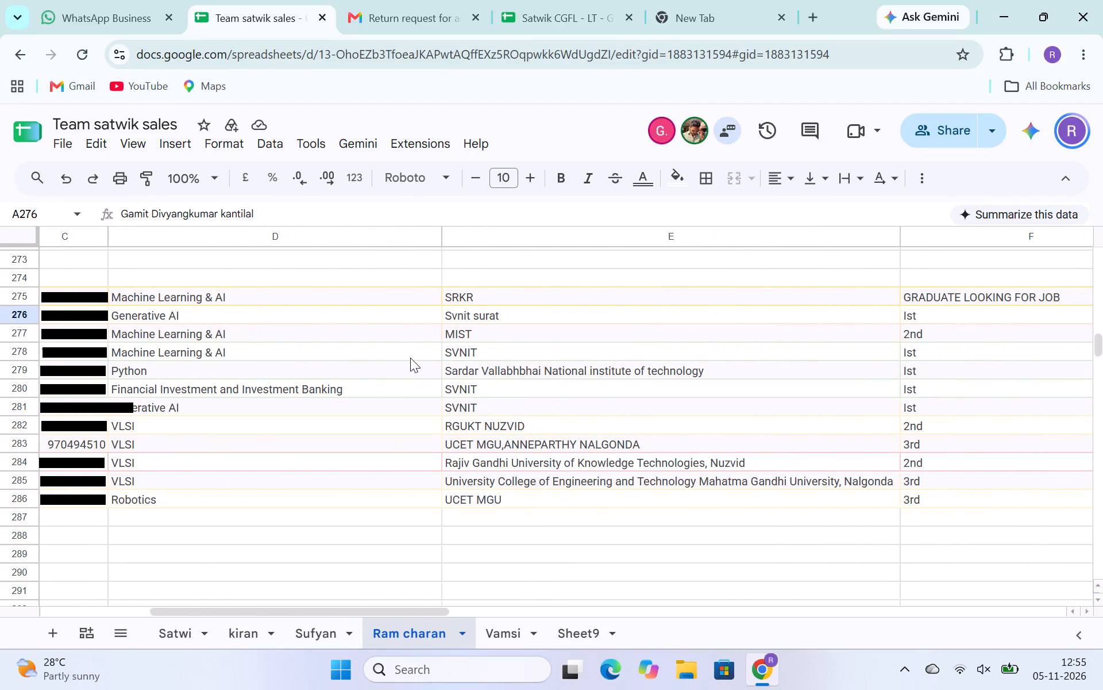
pyautogui.hscroll(5, 410, 358)
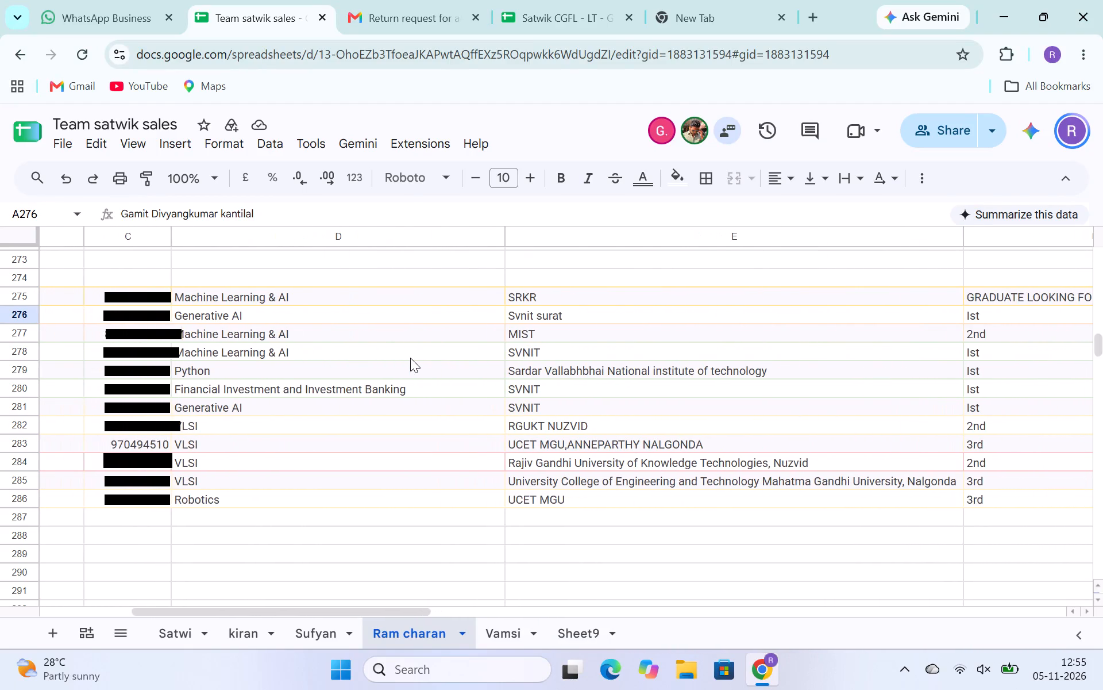
pyautogui.hscroll(3, 410, 358)
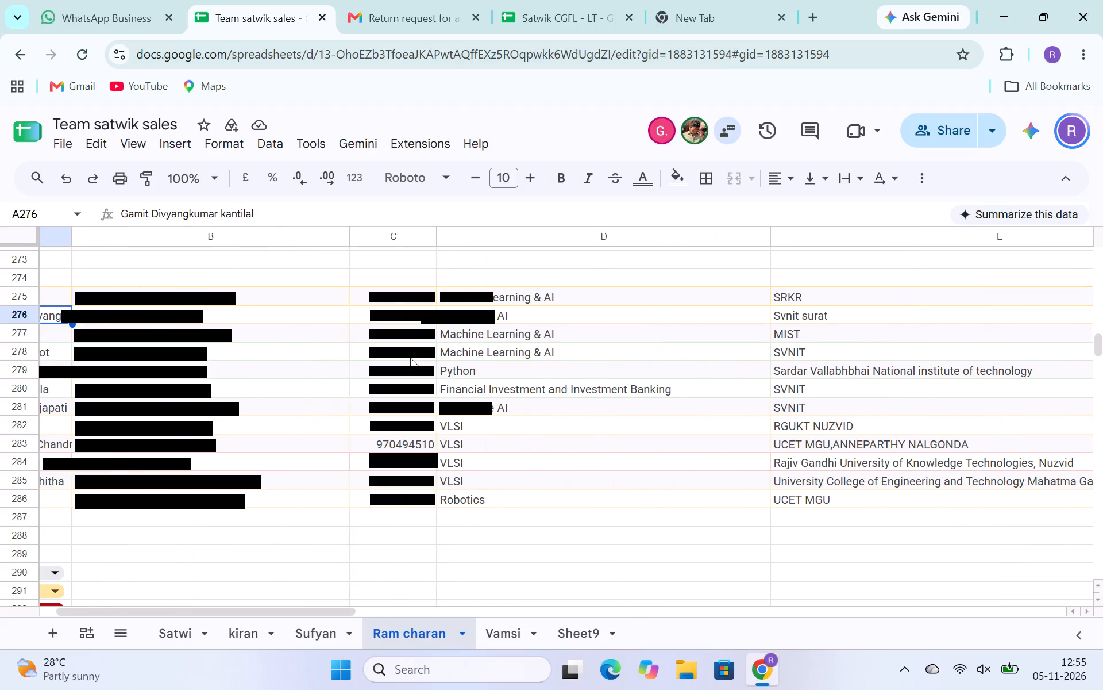
pyautogui.click(537, 317)
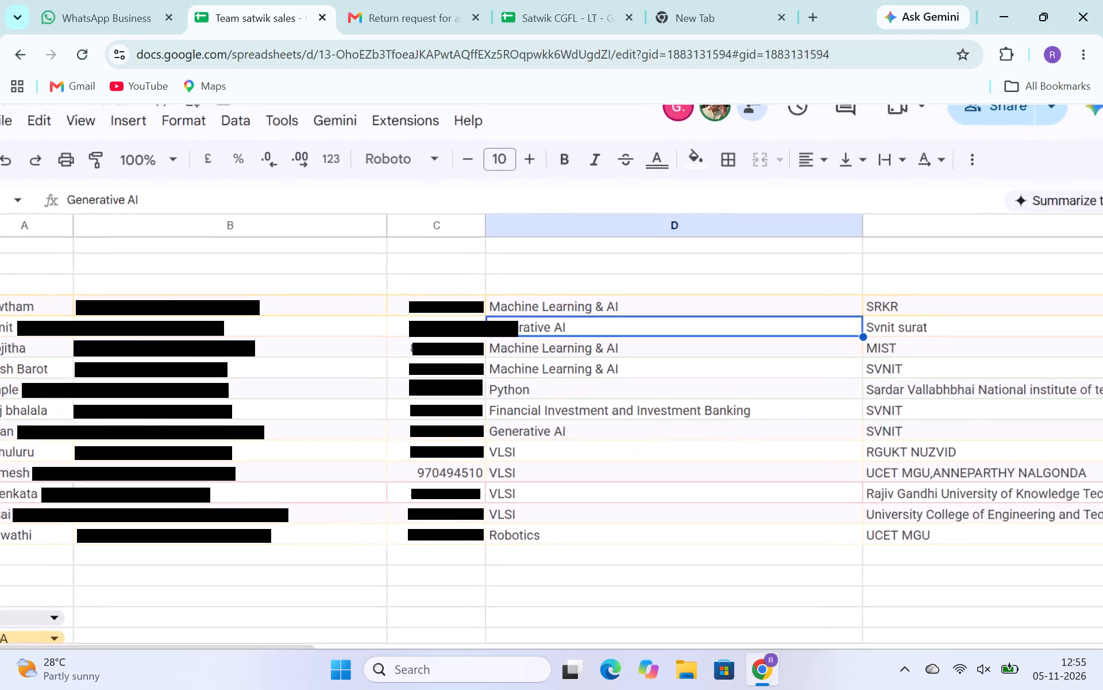
pyautogui.hscroll(1, 537, 317)
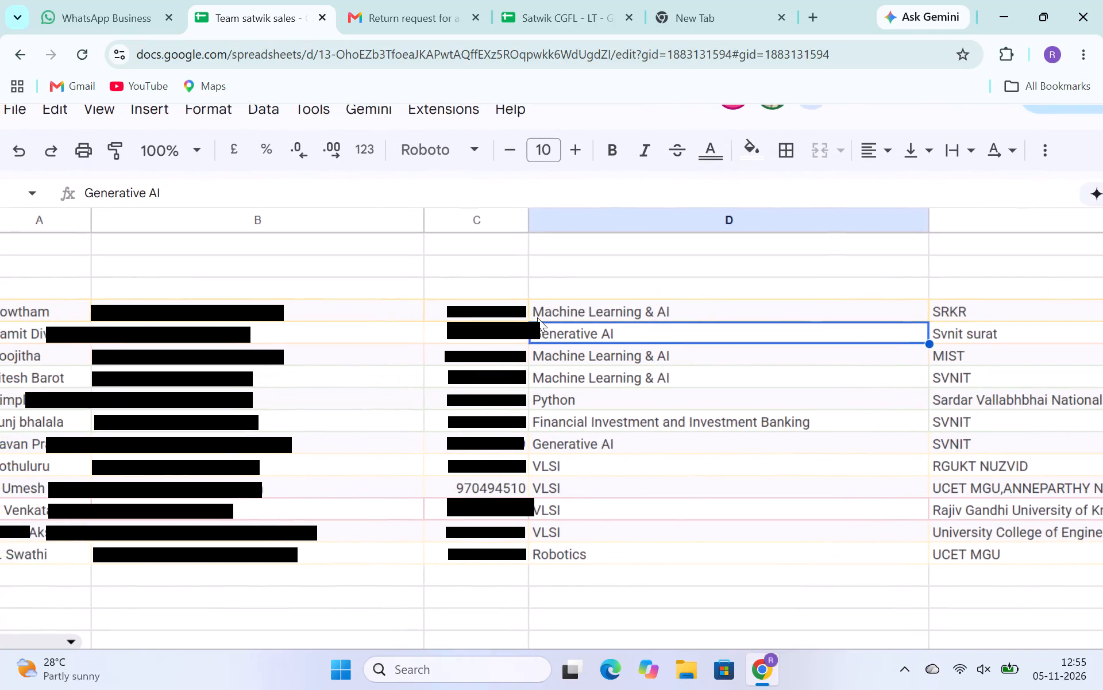
pyautogui.hscroll(2, 537, 317)
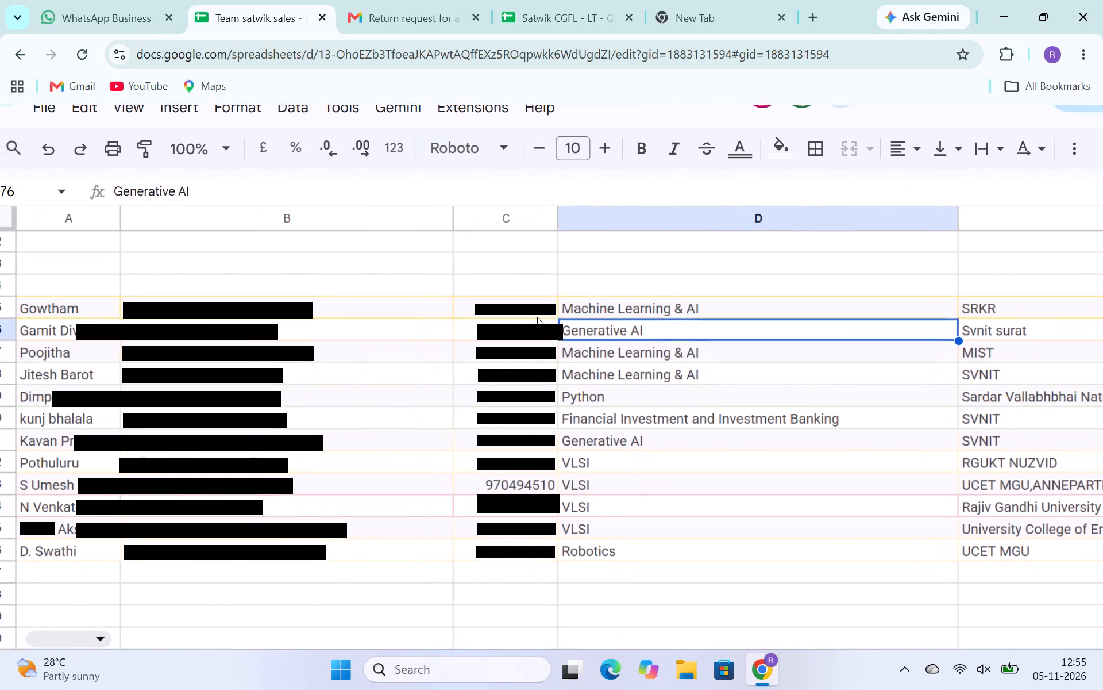
pyautogui.hscroll(2, 537, 317)
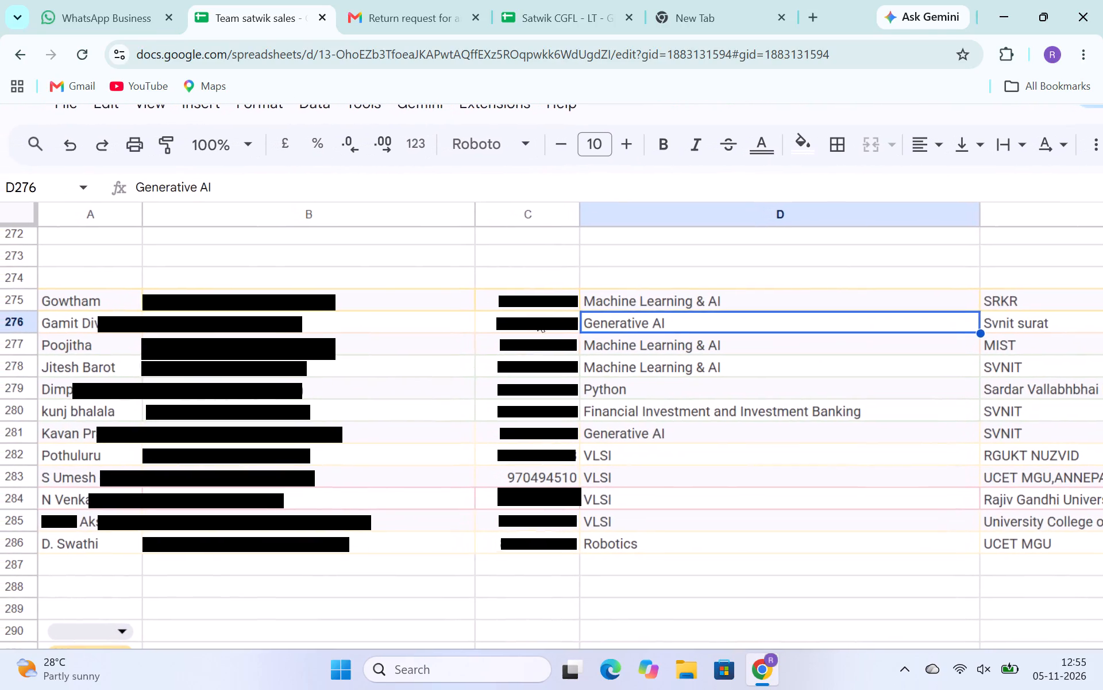
pyautogui.hscroll(1, 537, 317)
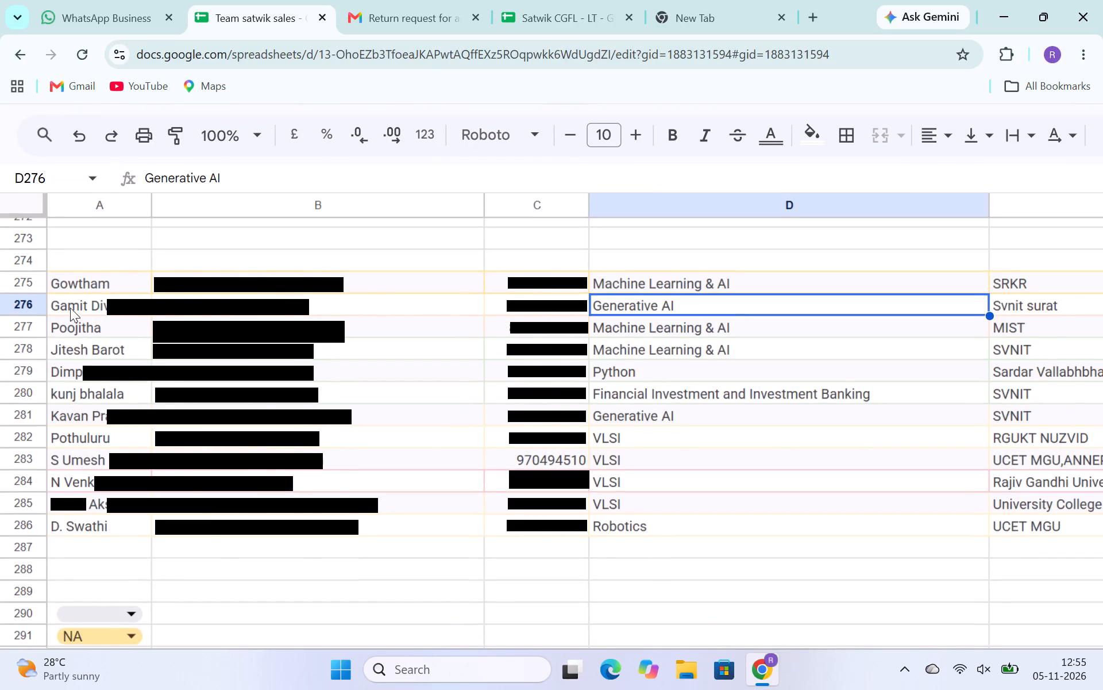
pyautogui.click(22, 307)
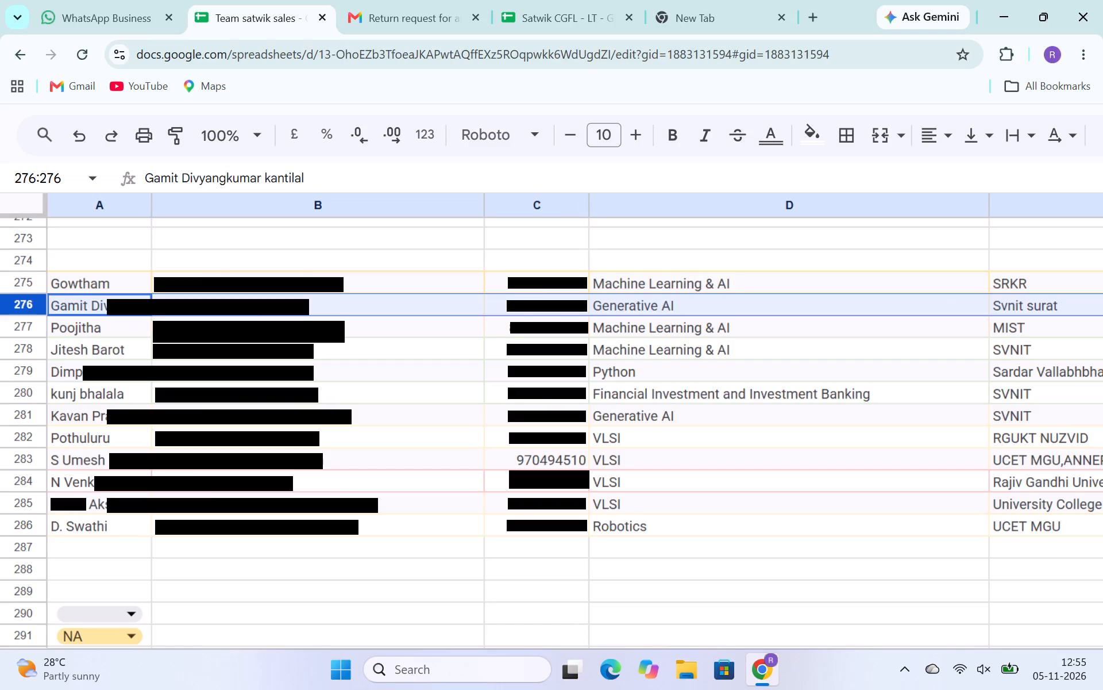
pyautogui.hscroll(-7, 205, 327)
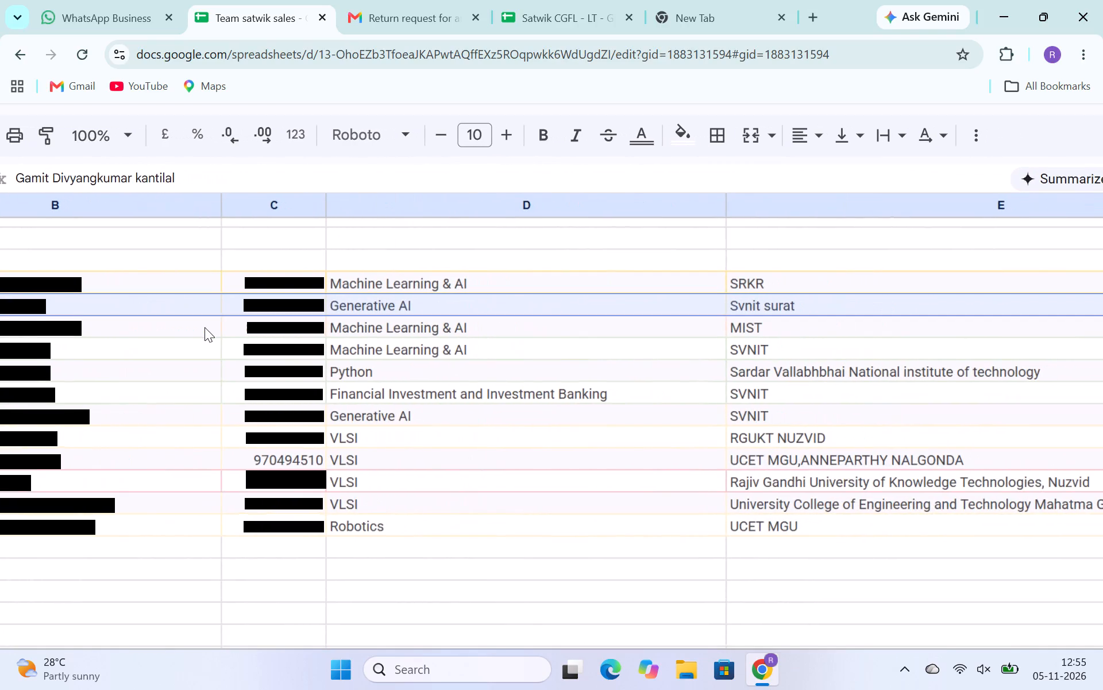
pyautogui.hscroll(-5, 205, 327)
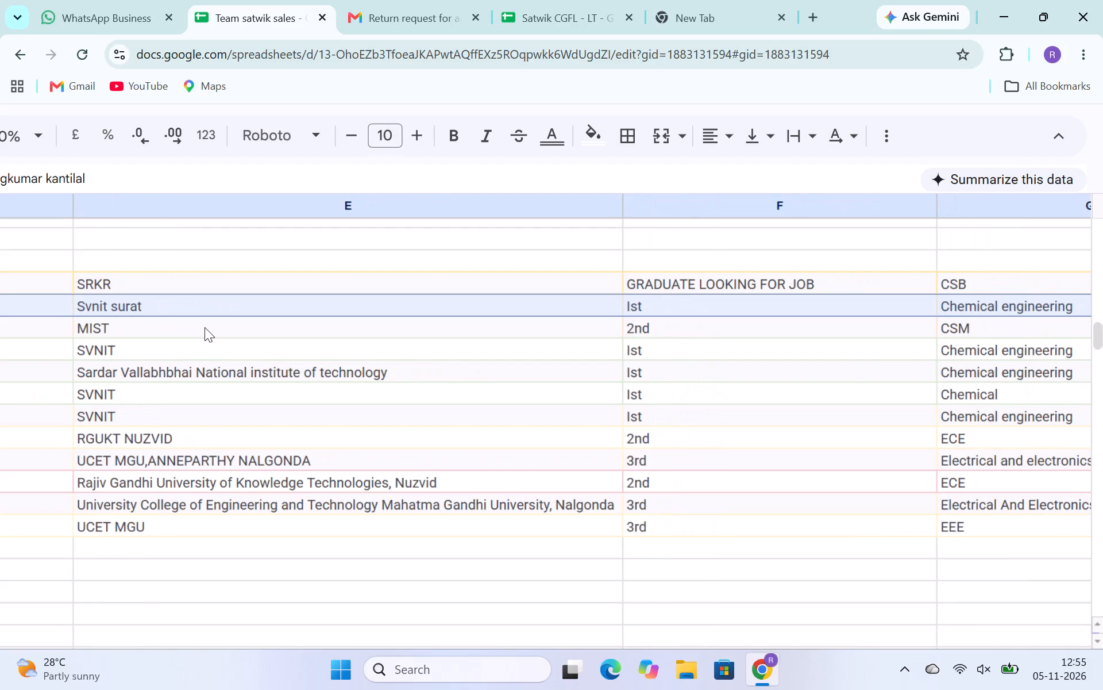
pyautogui.hscroll(-8, 205, 327)
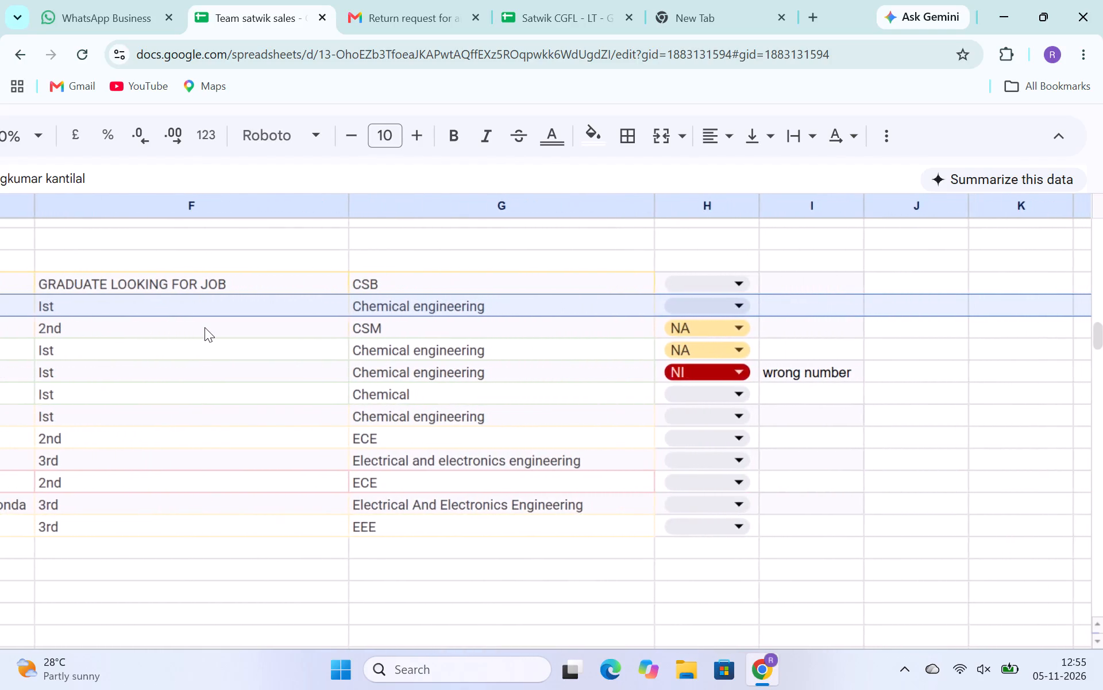
pyautogui.hscroll(13, 205, 327)
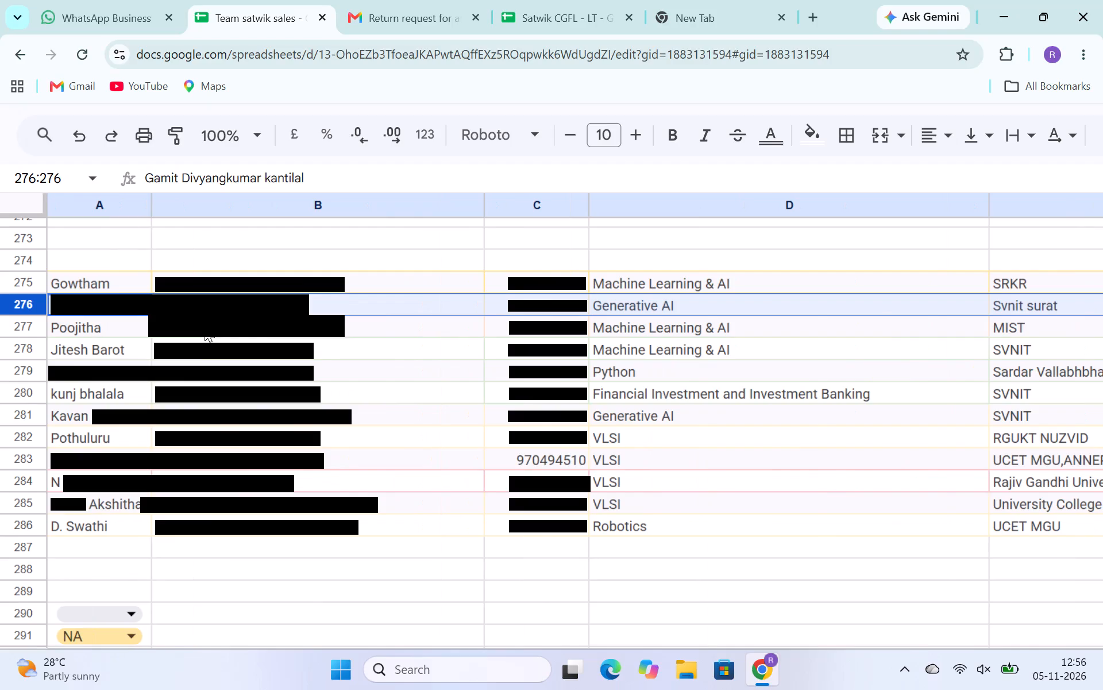
# Enter the remark "casually filled a google form" in column I for the row 276 lead.
pyautogui.click(317, 309)
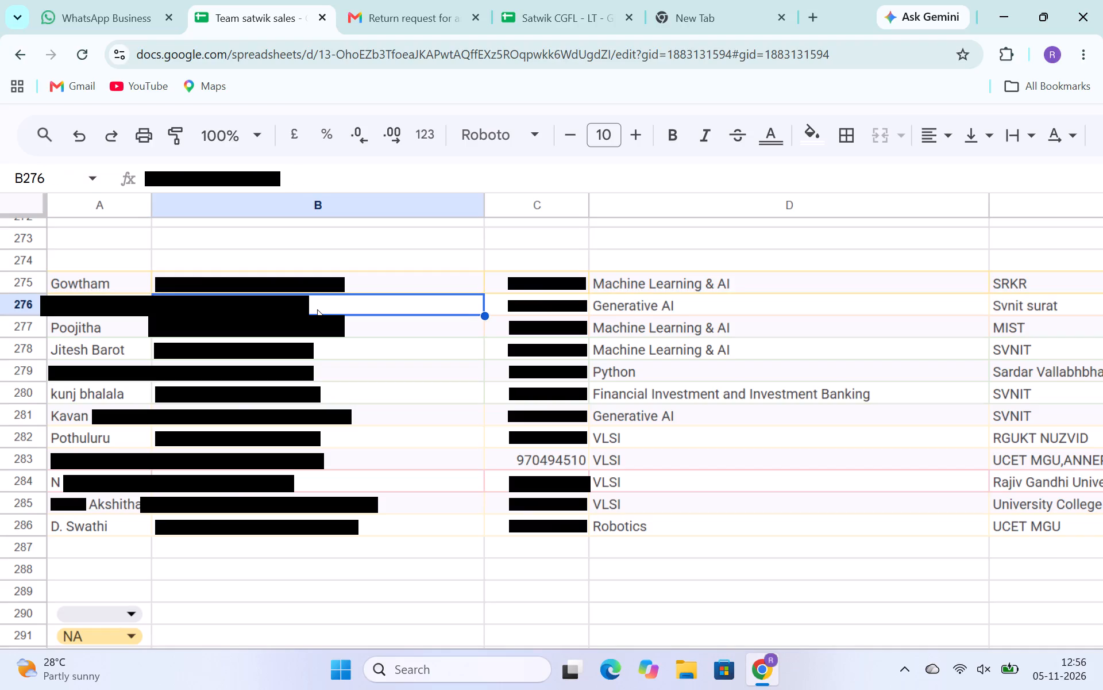
pyautogui.hscroll(-9, 317, 309)
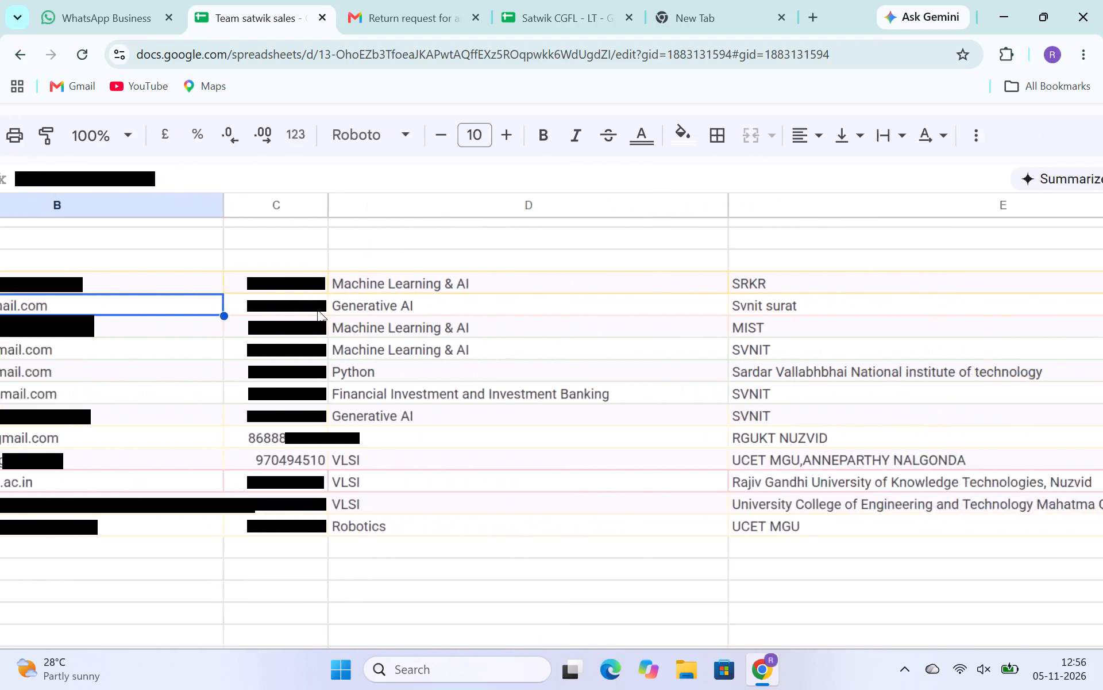
pyautogui.hscroll(-15, 317, 309)
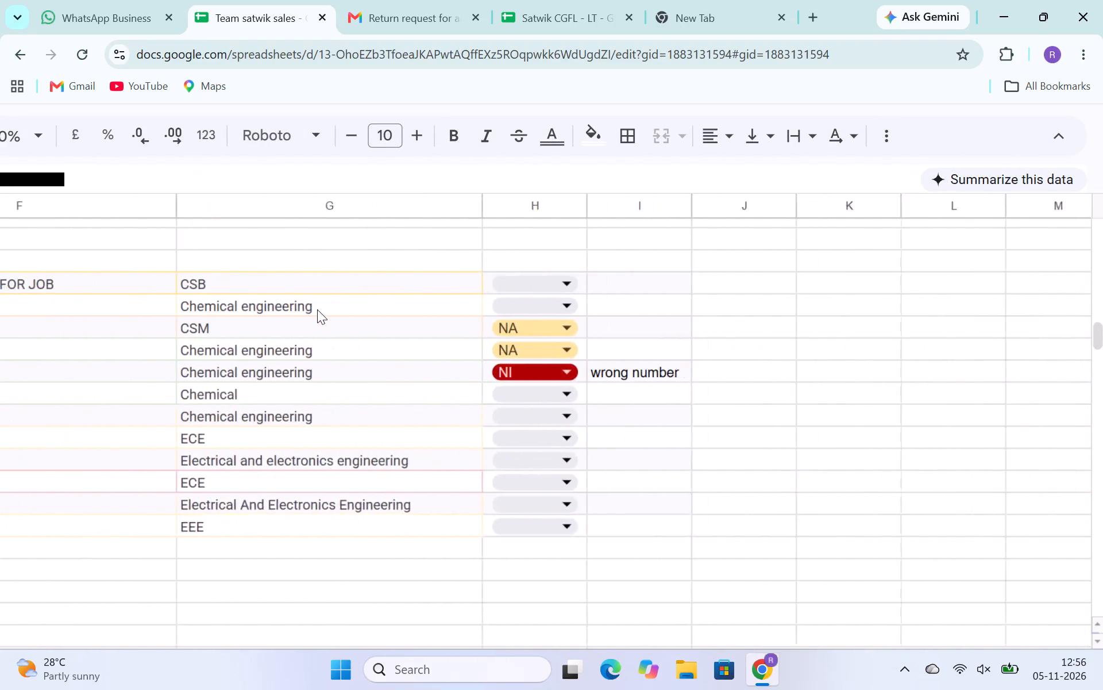
pyautogui.click(502, 297)
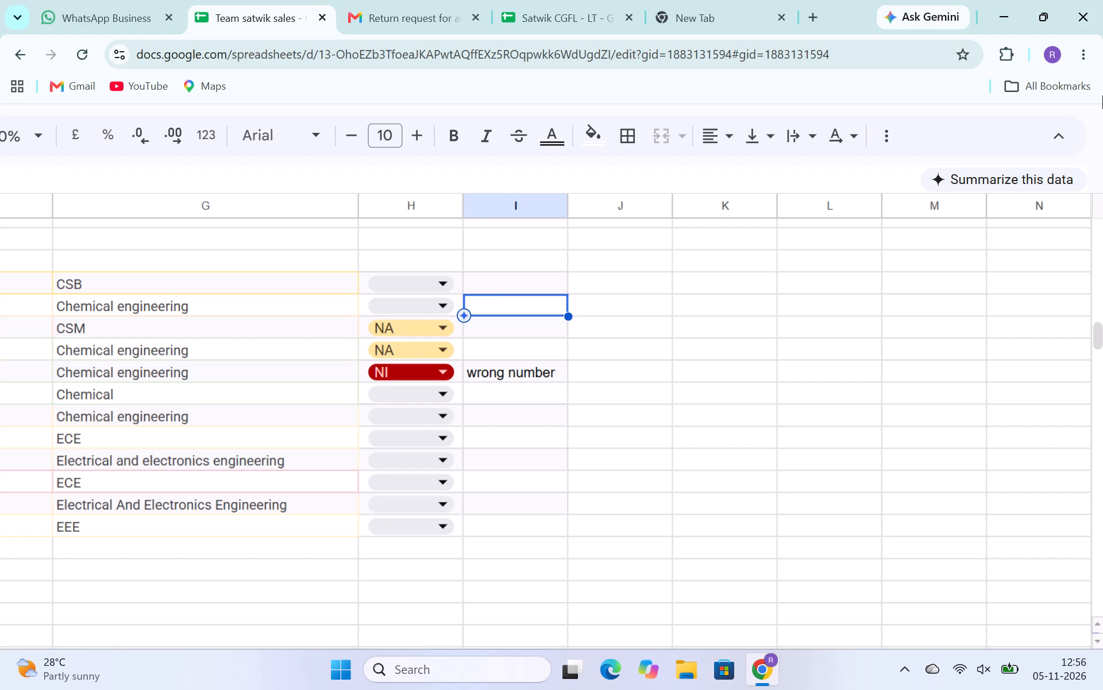
pyautogui.press('c')
pyautogui.write('asually file')
pyautogui.press('BackSpace')
pyautogui.write('led a f')
pyautogui.press('BackSpace')
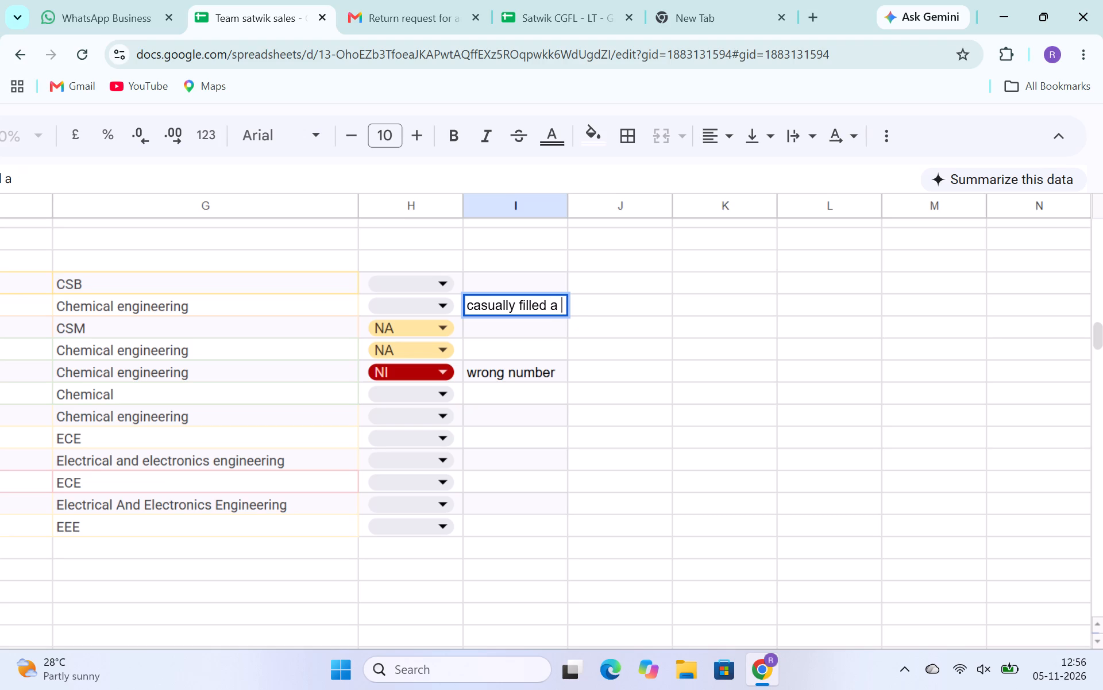
pyautogui.write('google form')
pyautogui.press('Return')
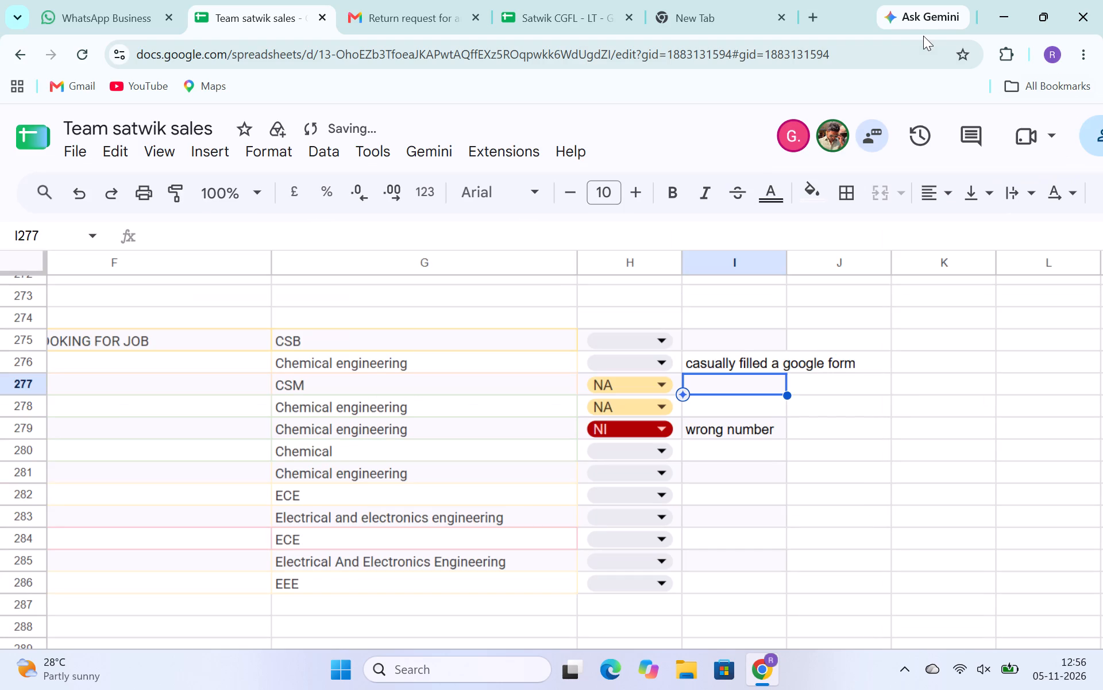
# Return to the lead's contact columns and select row 277 to examine its details.
pyautogui.hscroll(15, 923, 36)
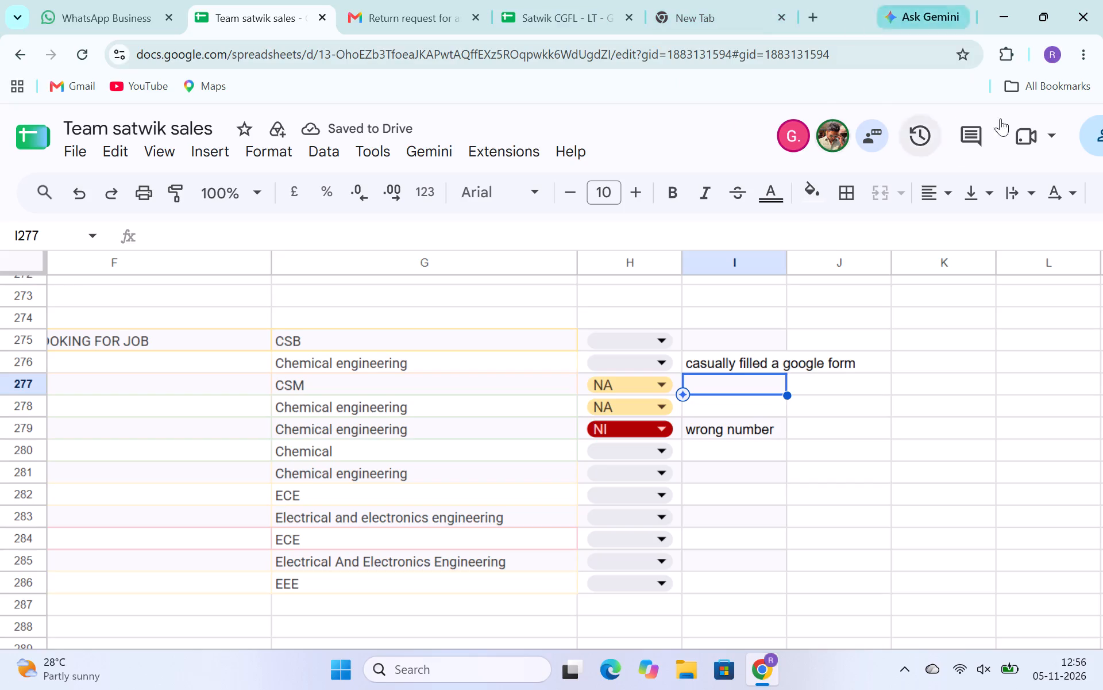
pyautogui.hscroll(12, 205, 451)
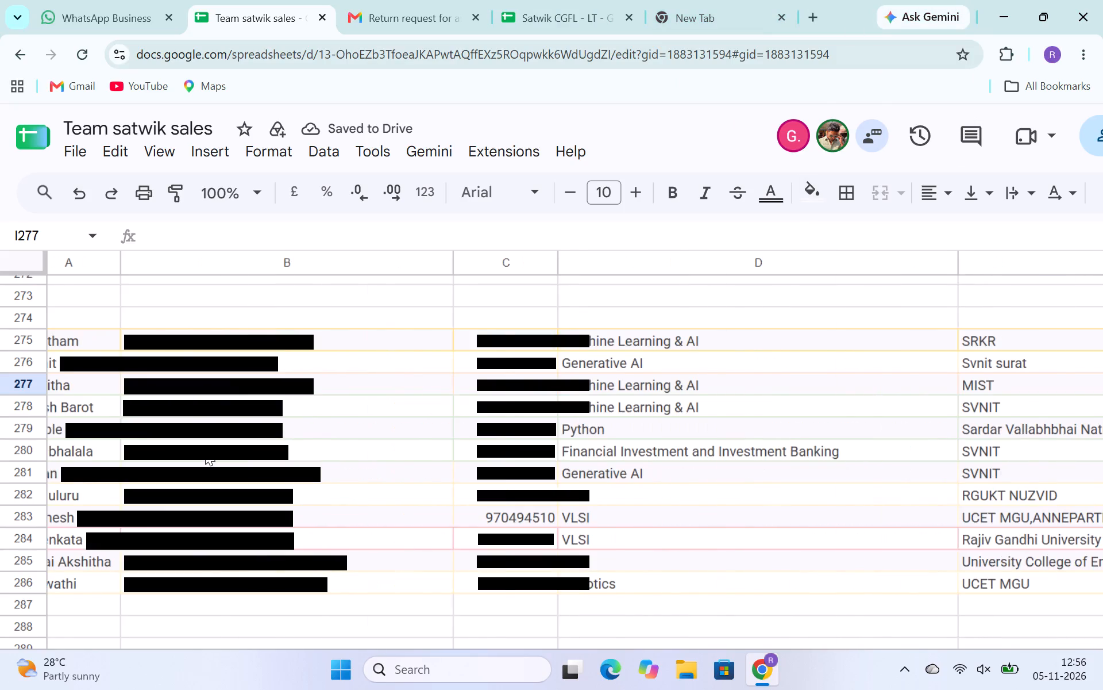
pyautogui.click(22, 386)
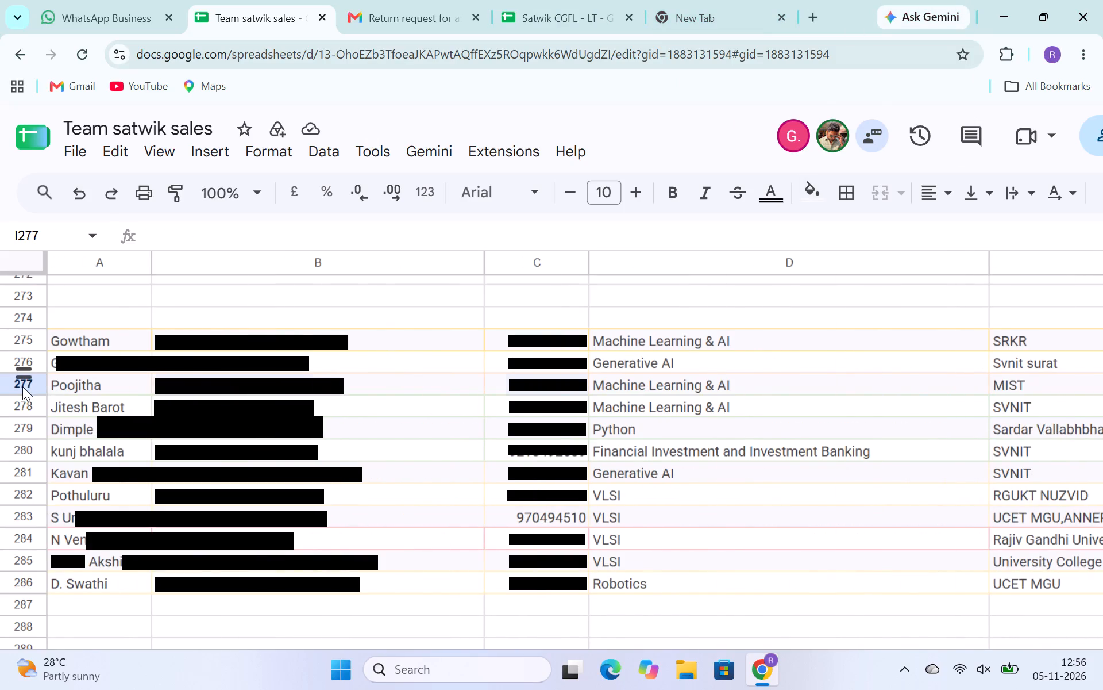
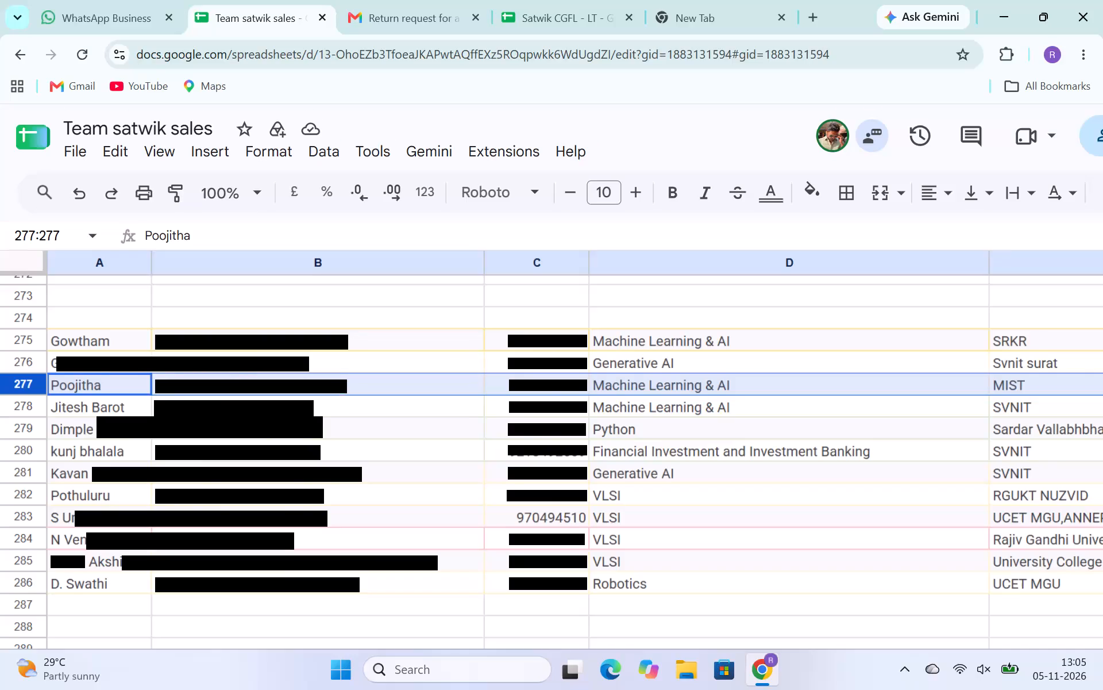
# Review the row 277 lead's details and set its call status in column H to NI.
pyautogui.hscroll(1, 330, 441)
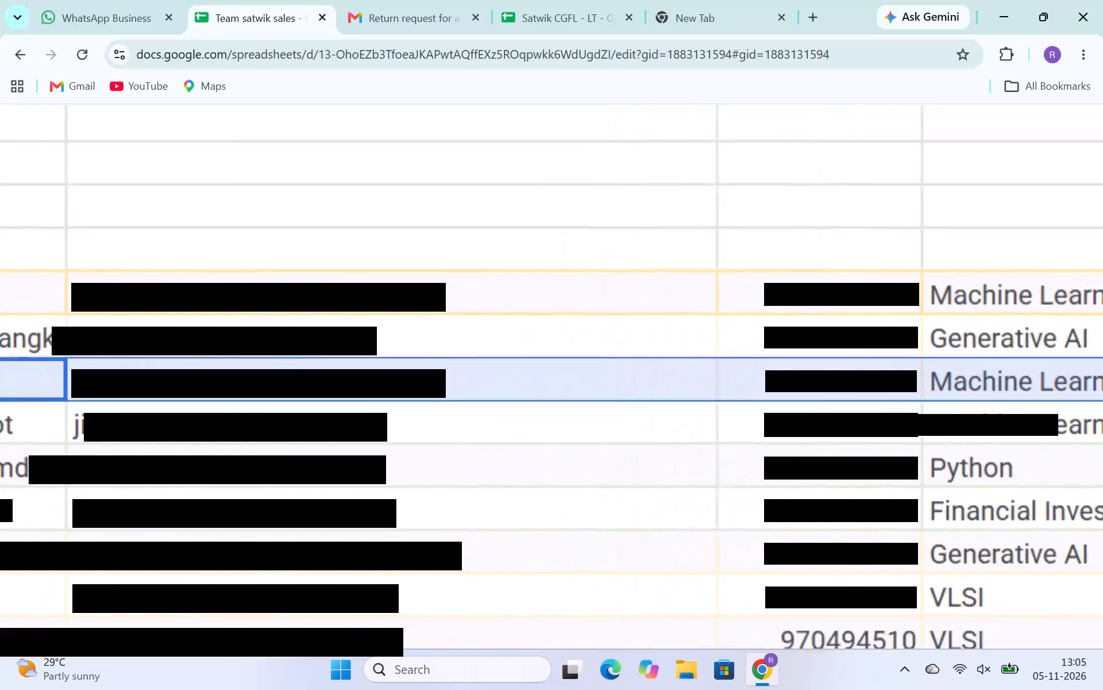
pyautogui.hscroll(4, 330, 441)
pyautogui.scroll(-1, 330, 441)
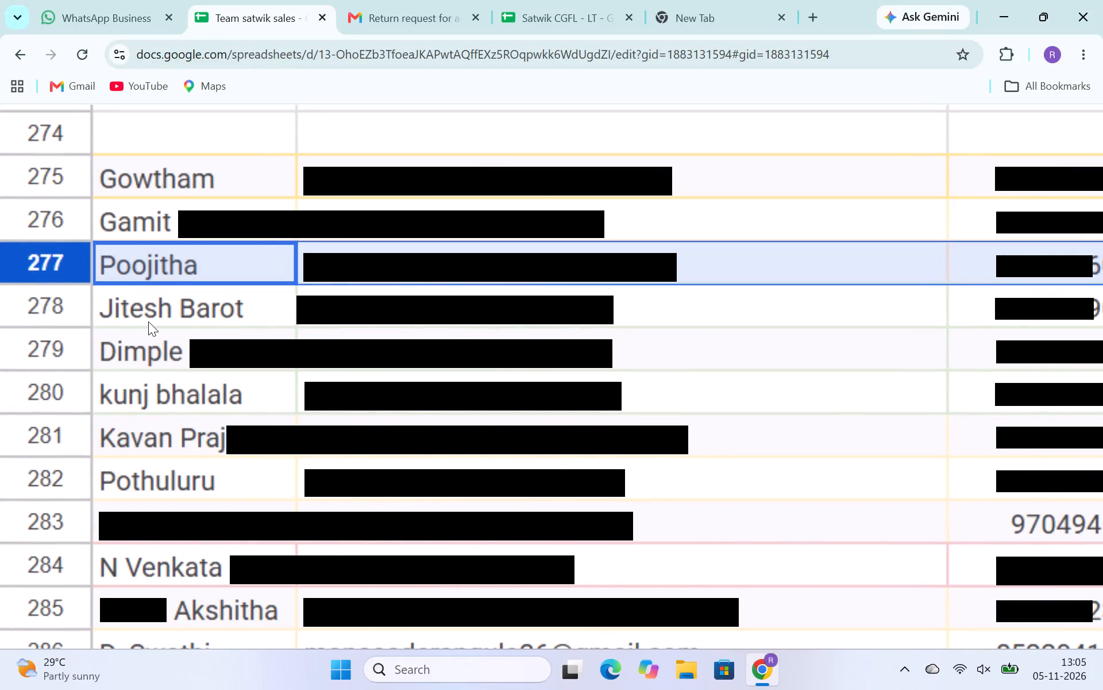
pyautogui.hscroll(1, 148, 321)
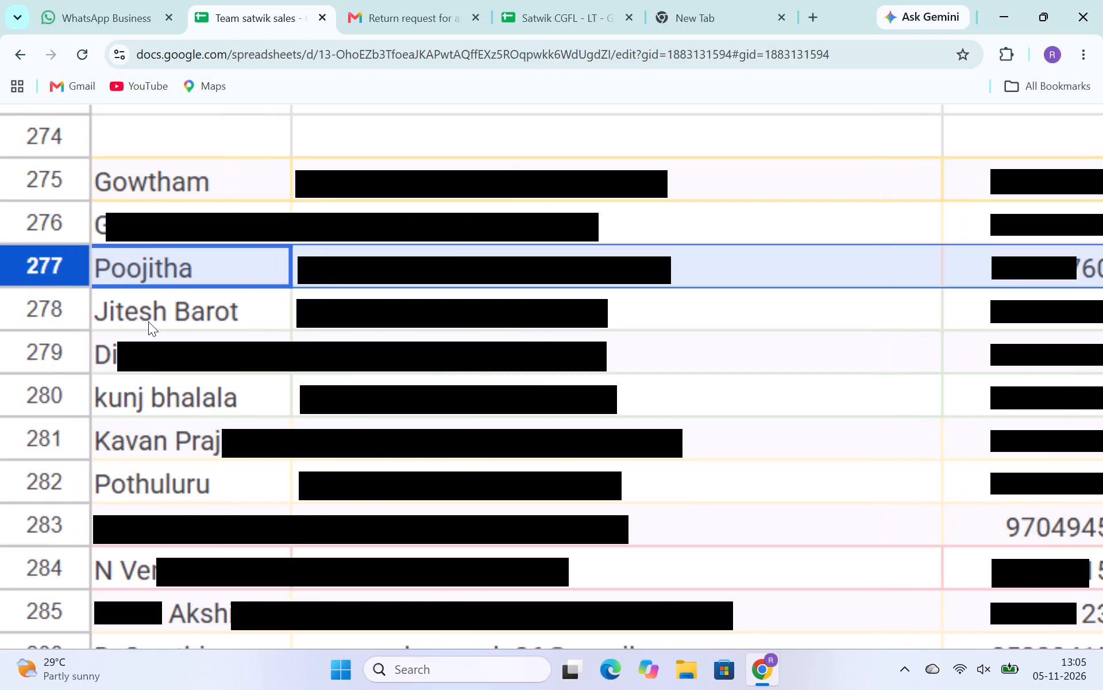
pyautogui.hscroll(-13, 148, 321)
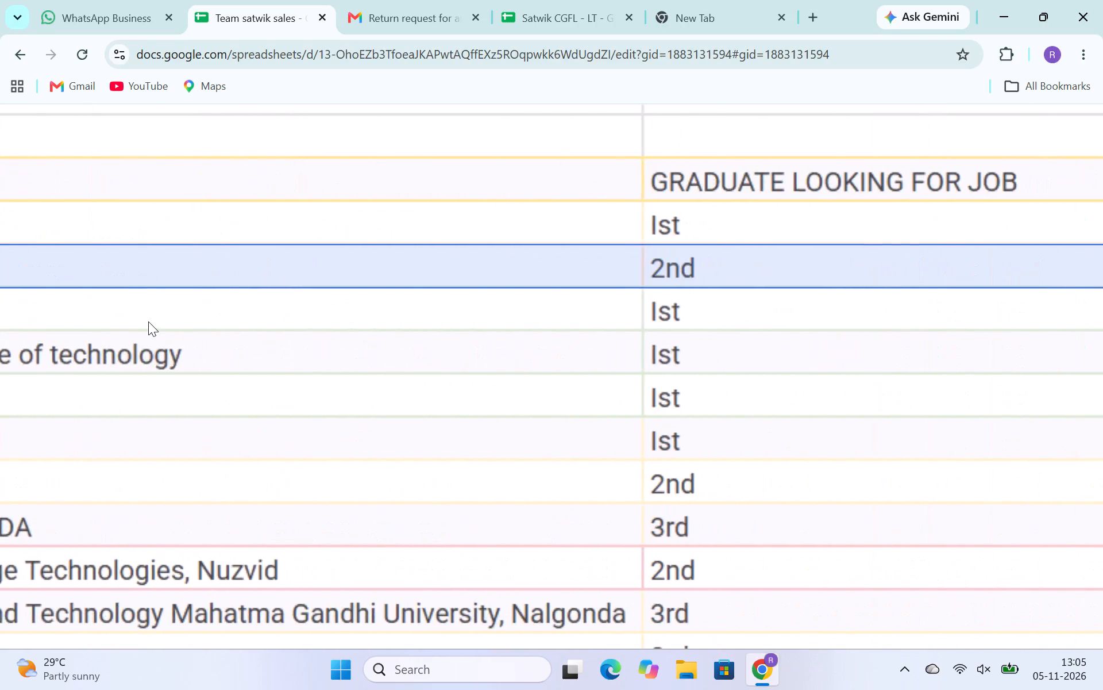
pyautogui.hscroll(-8, 148, 321)
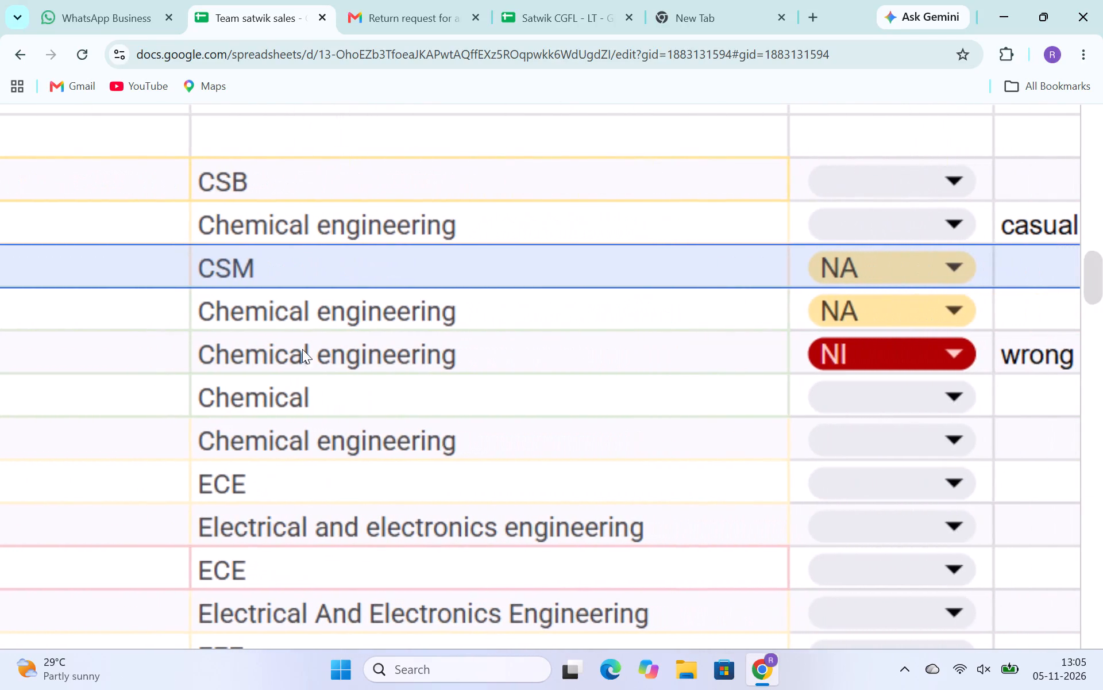
pyautogui.click(631, 390)
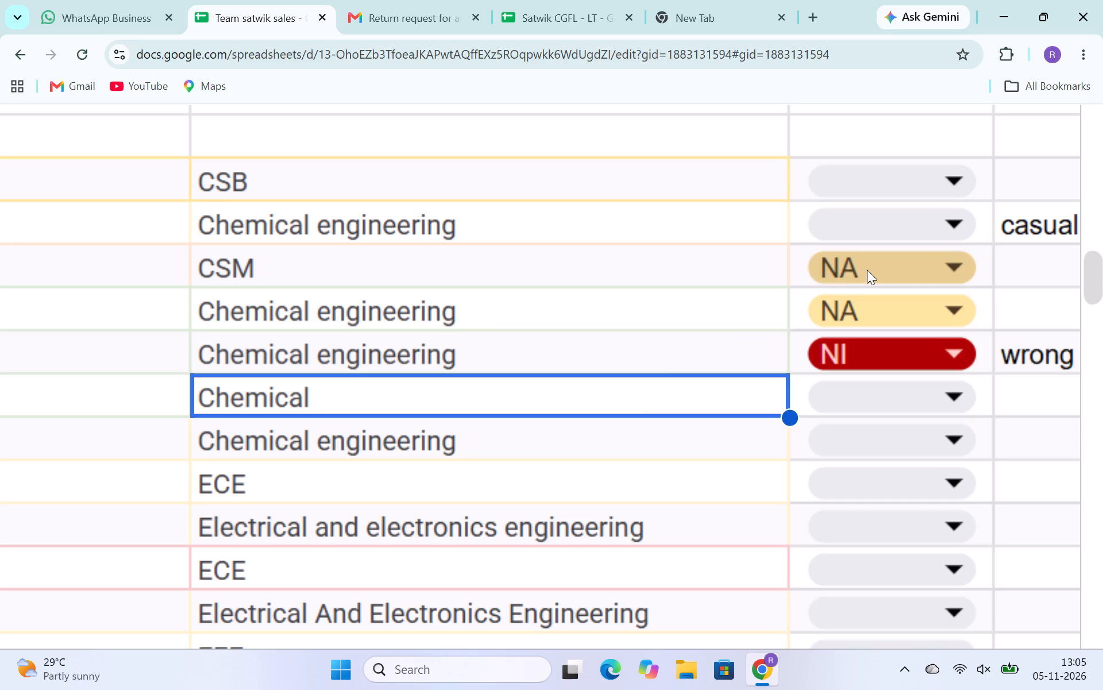
pyautogui.click(867, 270)
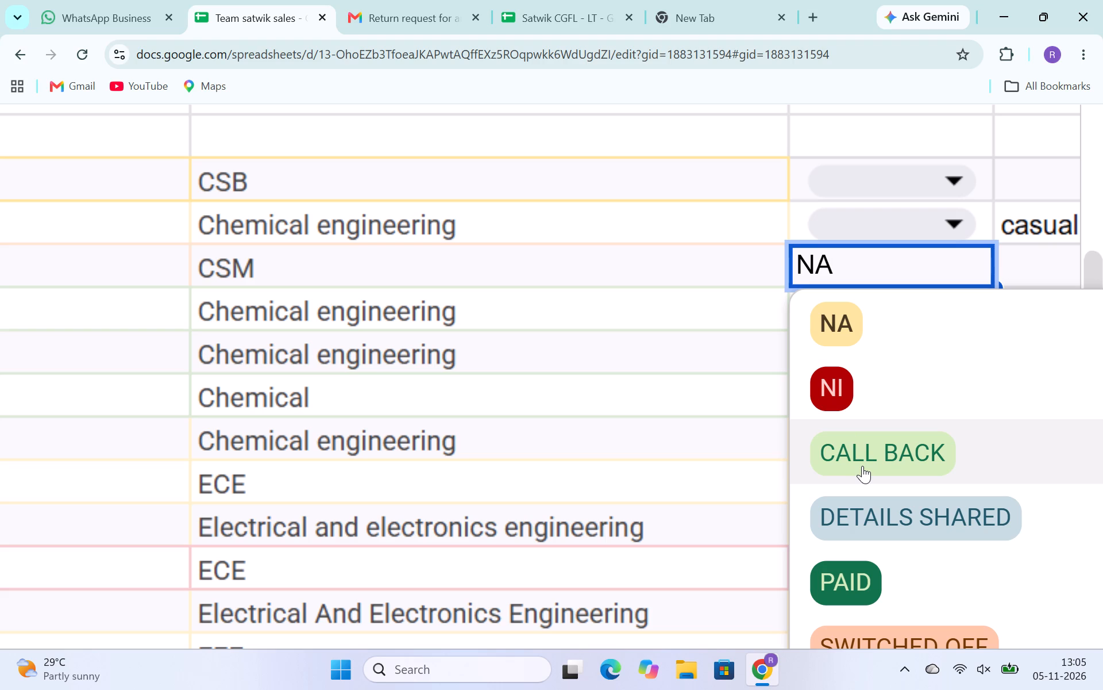
pyautogui.scroll(-5, 892, 531)
pyautogui.scroll(3, 892, 531)
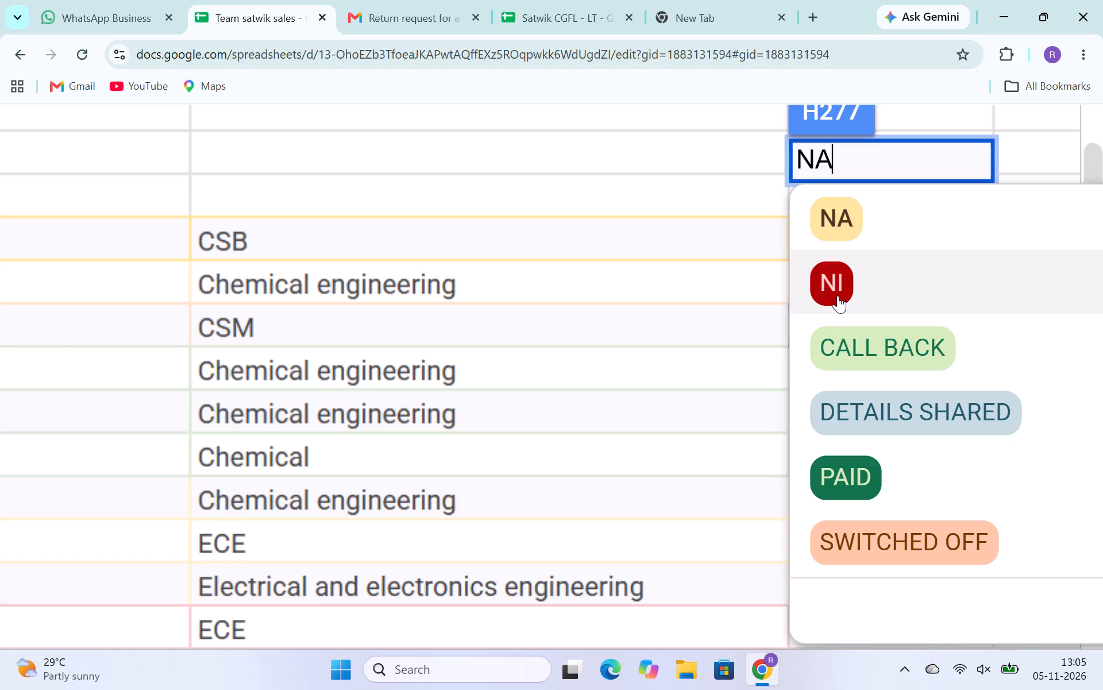
pyautogui.click(838, 296)
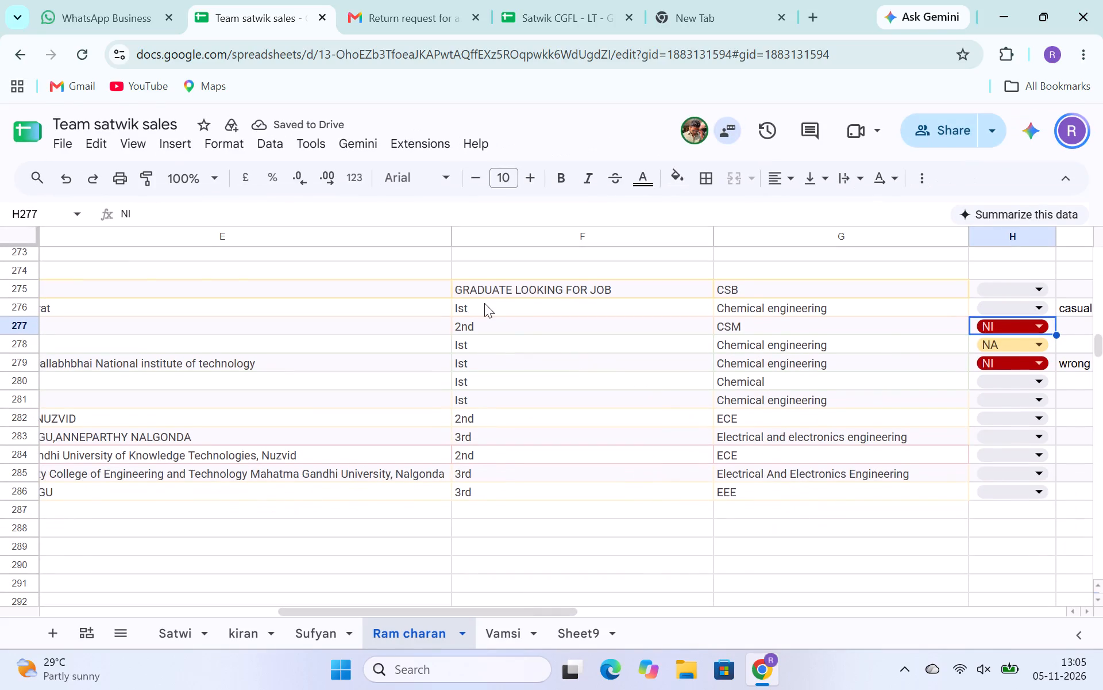
# Return to the leads' contact columns and select row 278 to examine the next lead's details.
pyautogui.hscroll(8, 526, 387)
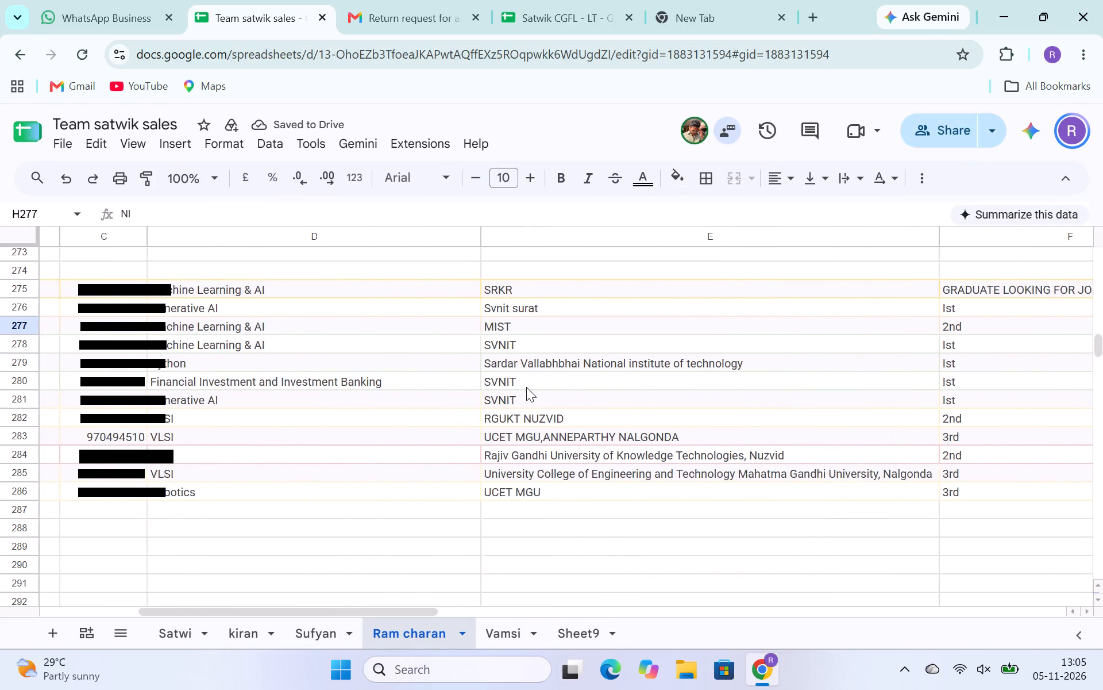
pyautogui.hscroll(4, 526, 387)
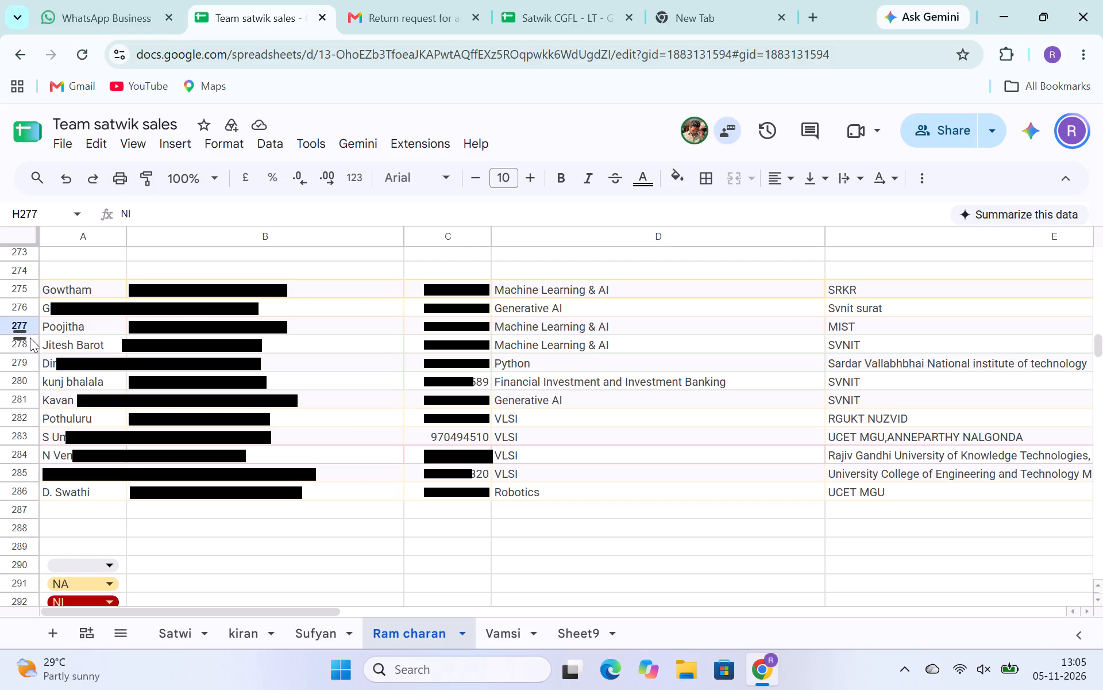
pyautogui.click(30, 342)
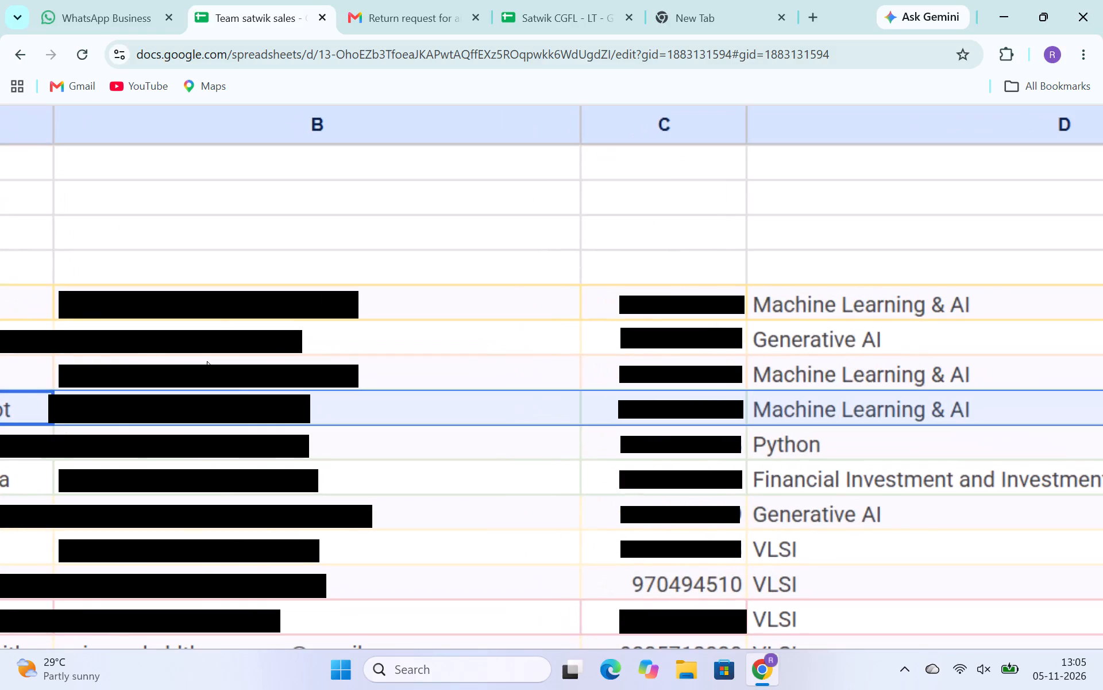
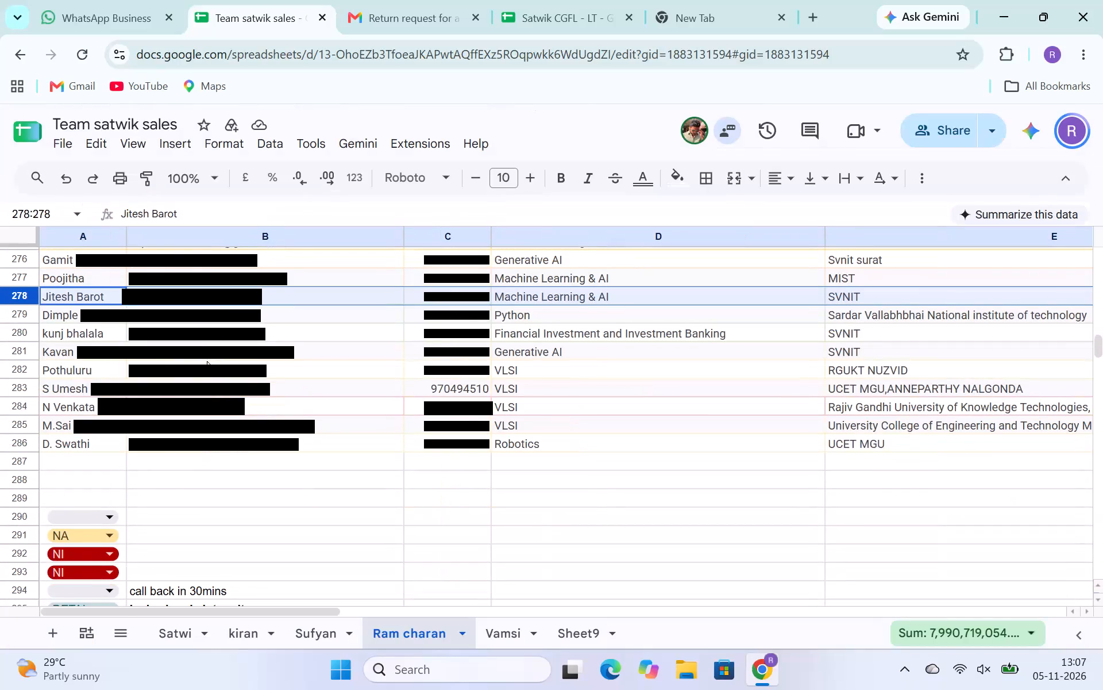
# Check the row 278 lead's details against its call status and remark columns, and select row 279 for review.
pyautogui.hscroll(1, 207, 361)
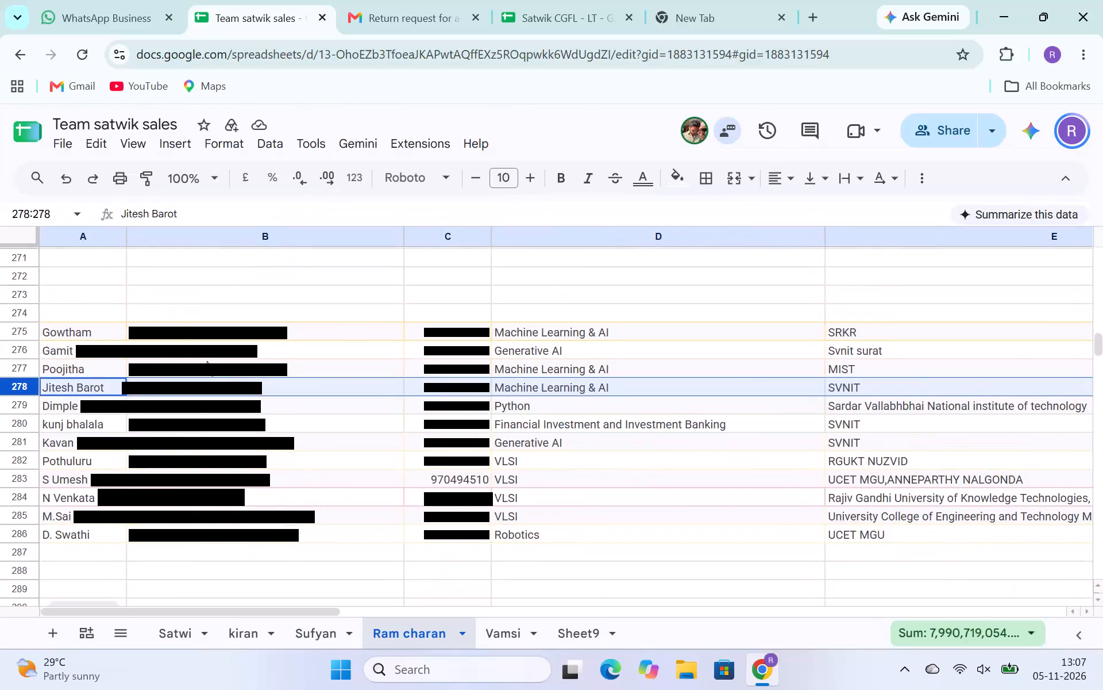
pyautogui.hscroll(-9, 207, 361)
pyautogui.hscroll(3, 207, 361)
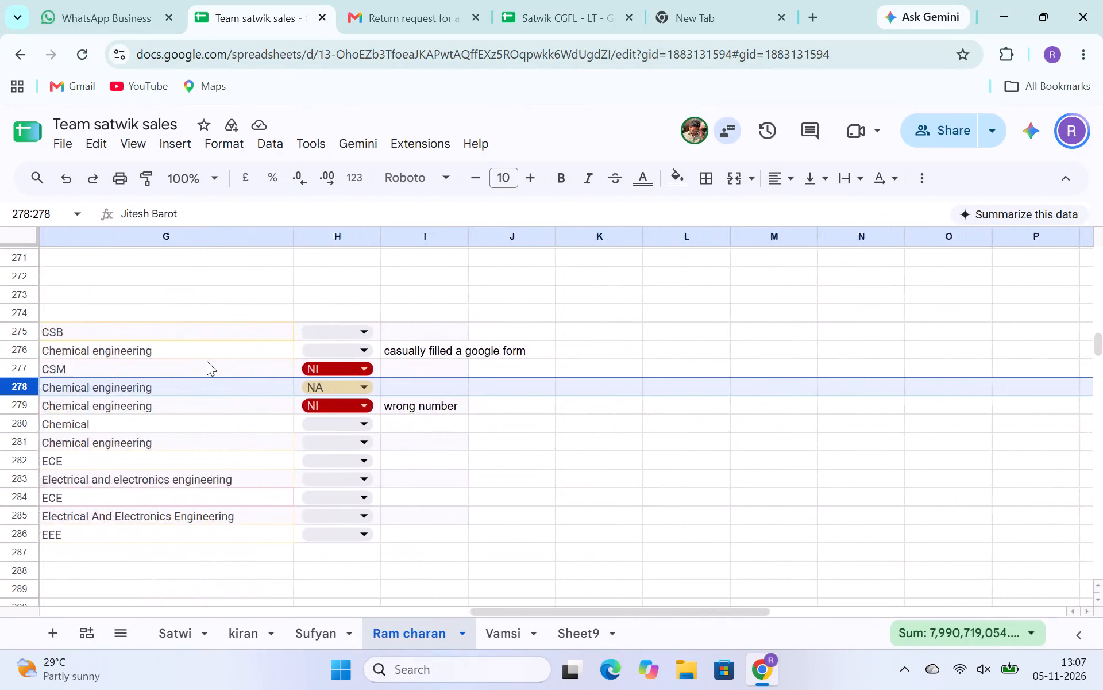
pyautogui.hscroll(7, 207, 361)
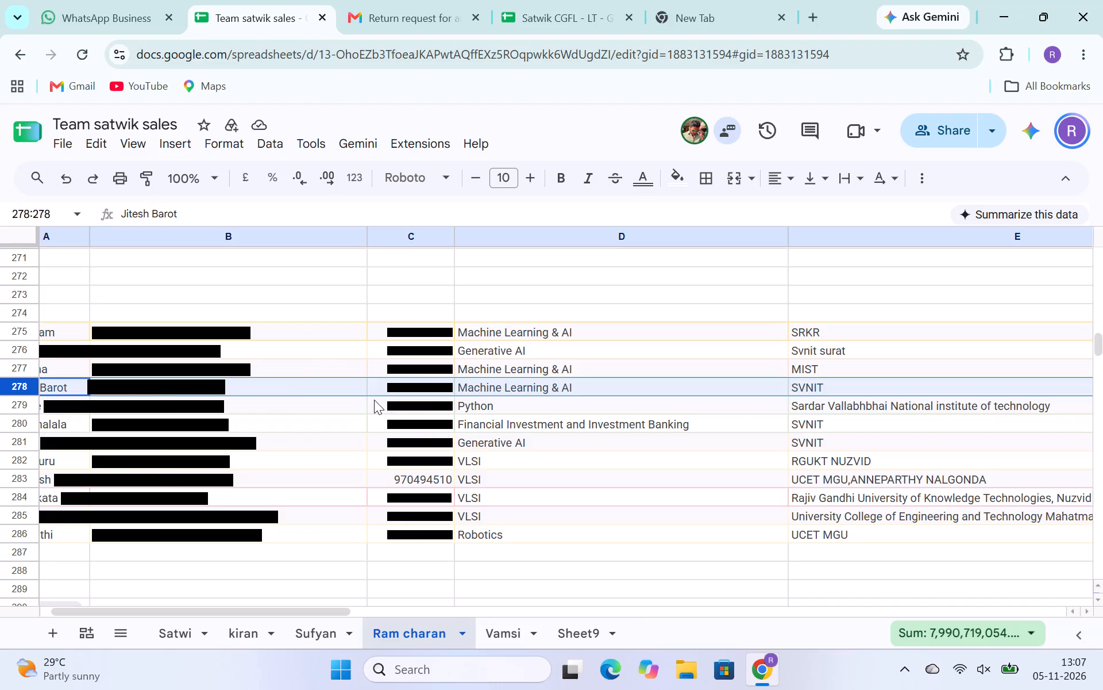
pyautogui.hscroll(-9, 374, 400)
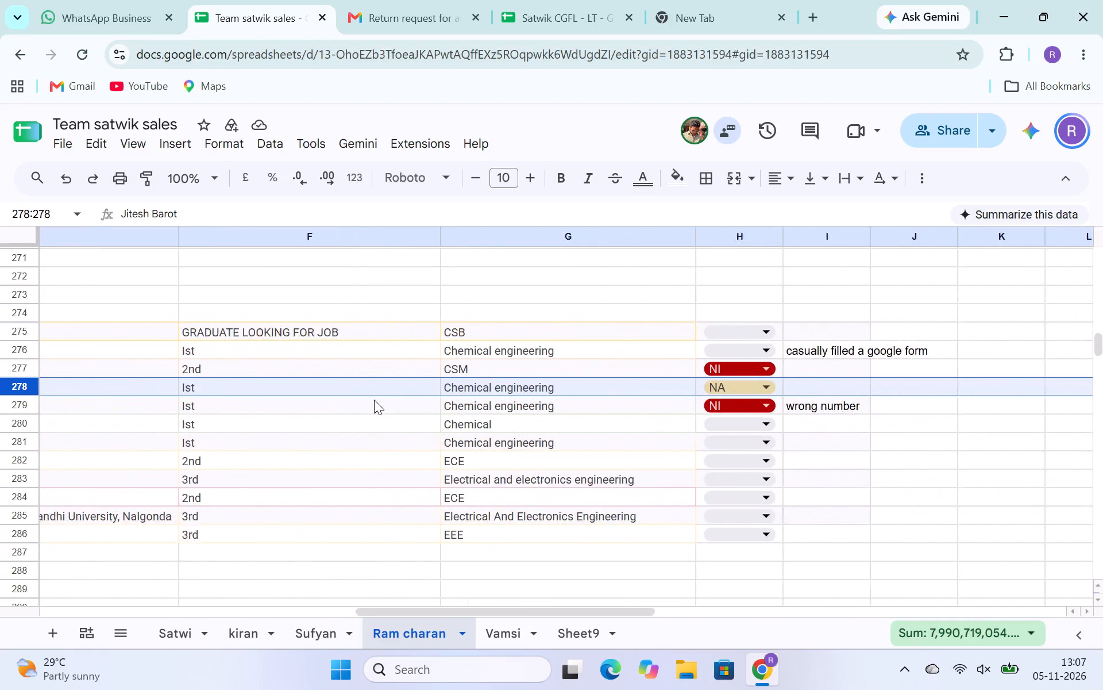
pyautogui.hscroll(13, 374, 400)
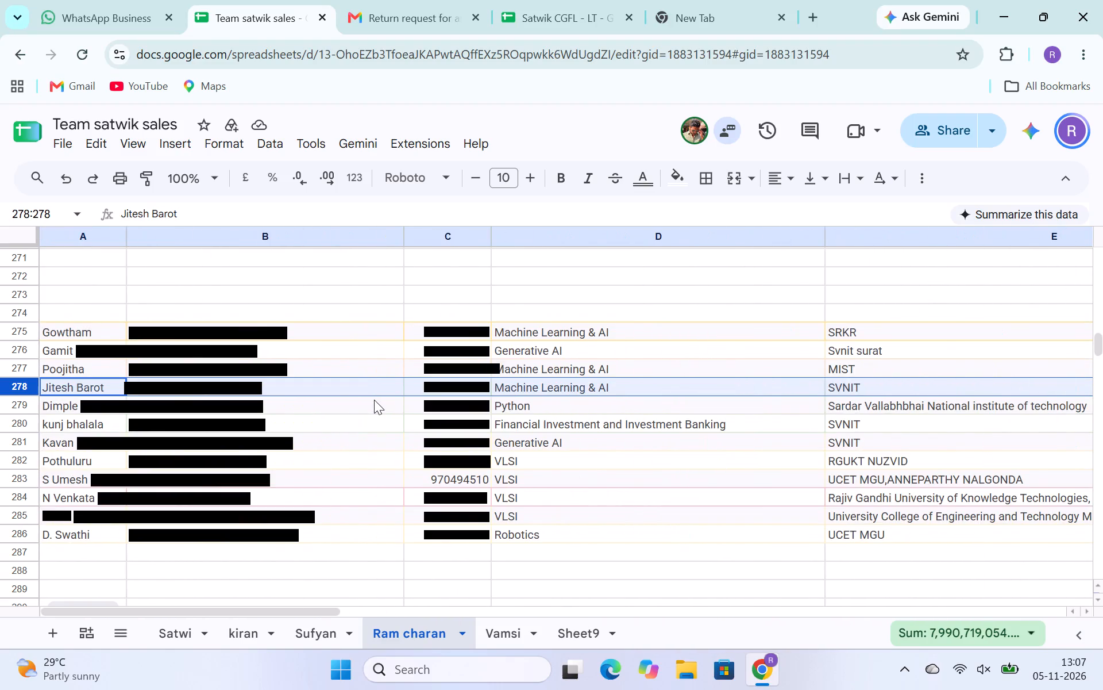
pyautogui.click(23, 405)
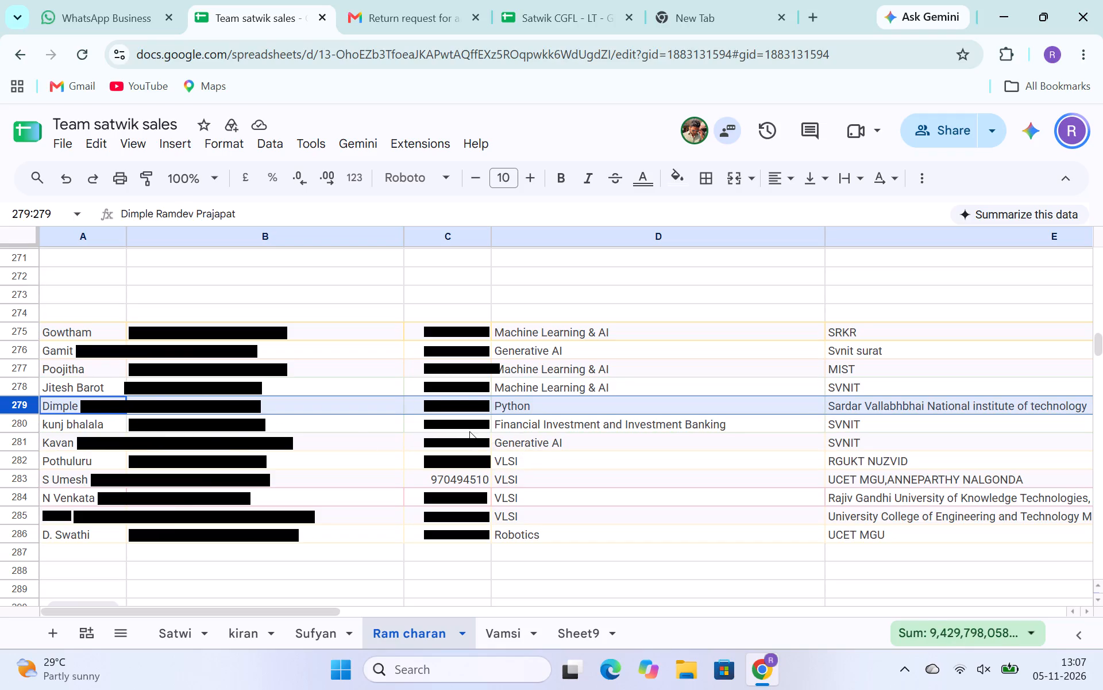
# Examine the contact details of the VLSI leads in rows 282 and 283, including their phone numbers in column C.
pyautogui.click(471, 467)
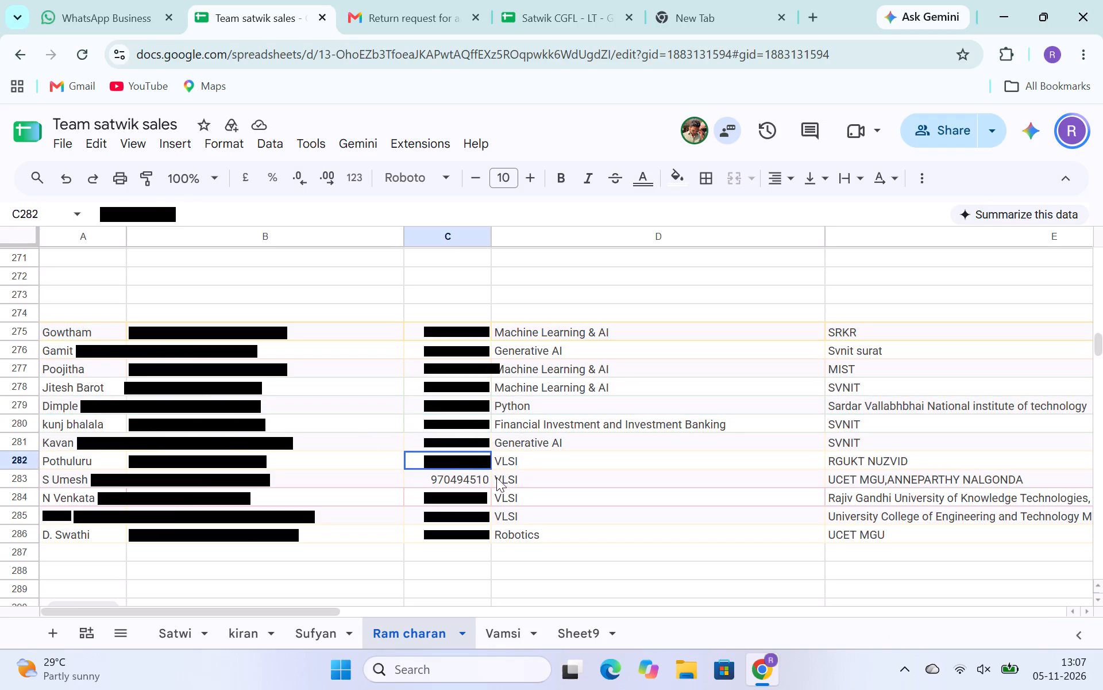
pyautogui.hscroll(2, 515, 483)
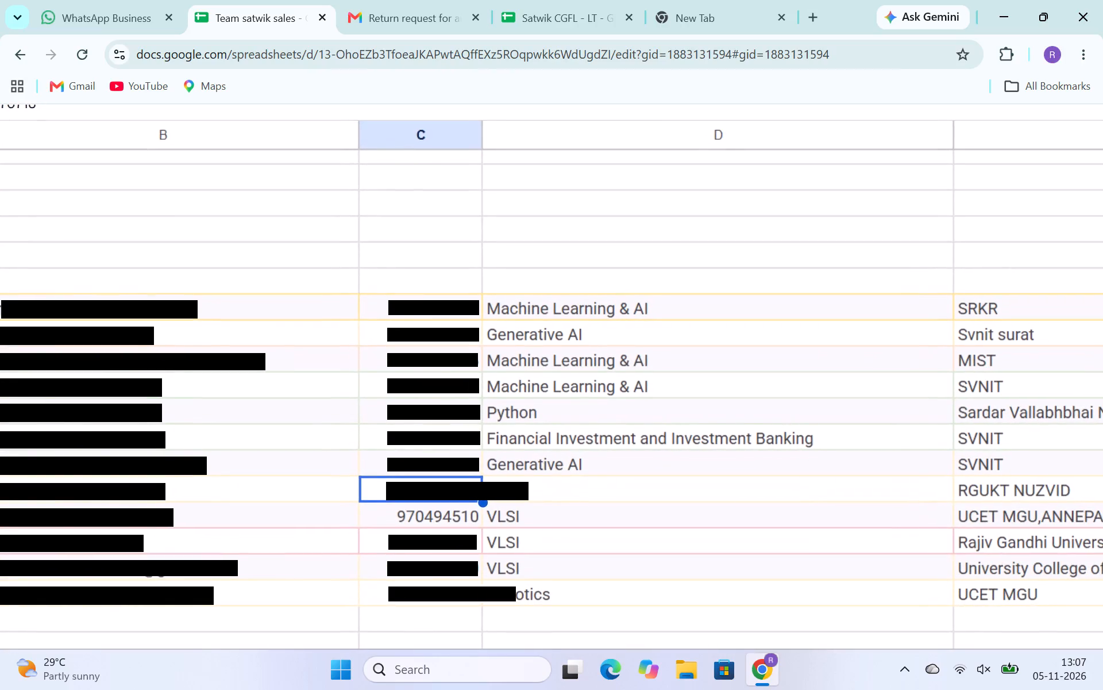
pyautogui.hscroll(5, 515, 483)
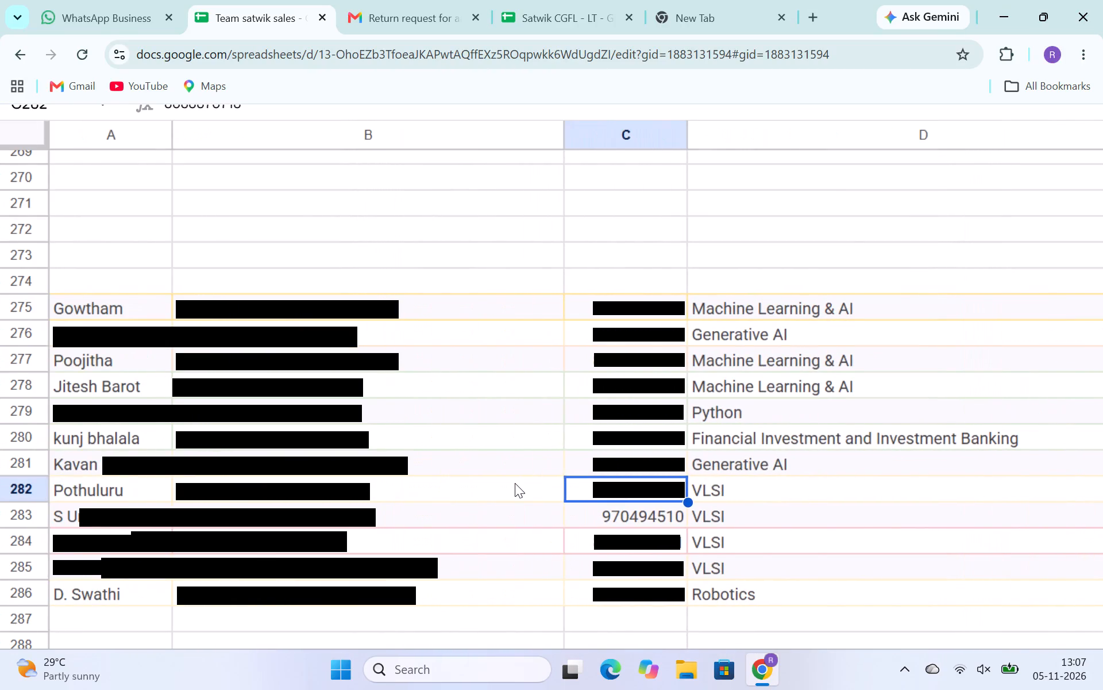
pyautogui.hscroll(2, 515, 483)
pyautogui.click(136, 517)
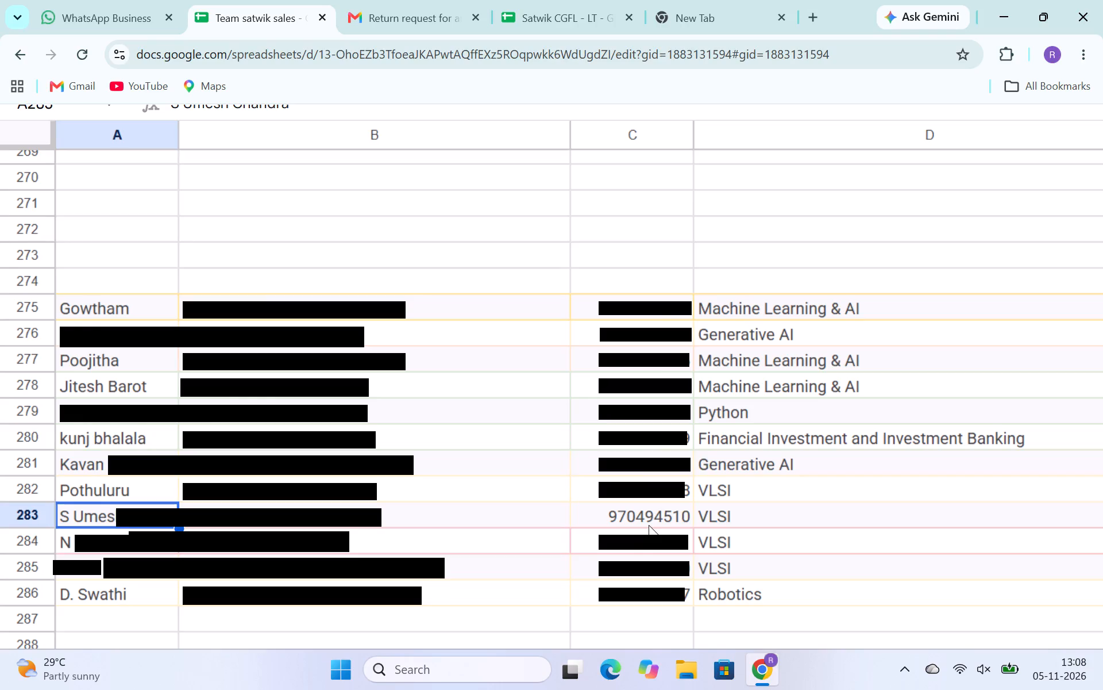
pyautogui.click(658, 513)
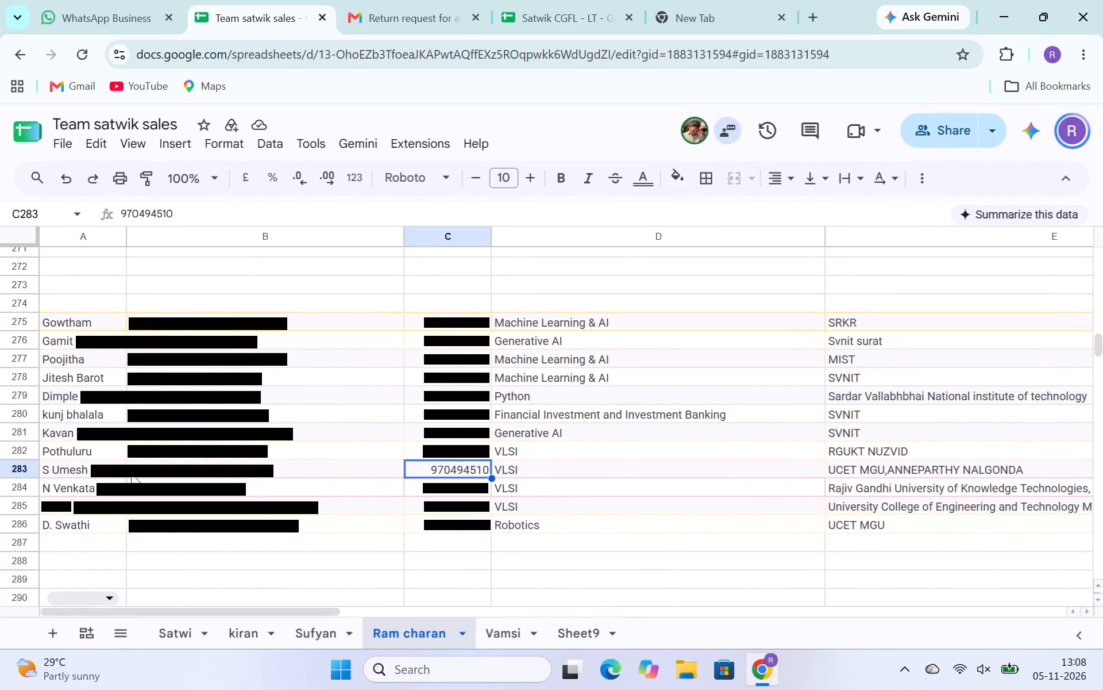
# Enter the remark "number have only 9 digits not valid" in column I for the row 283 lead.
pyautogui.click(19, 471)
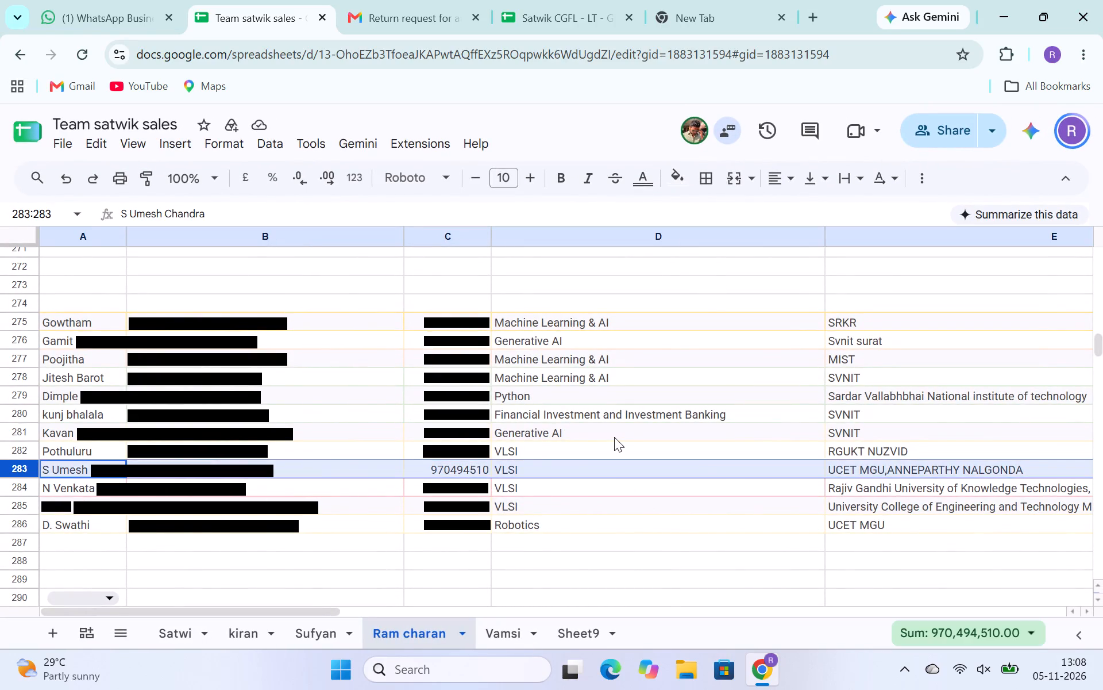
pyautogui.hscroll(-13, 614, 437)
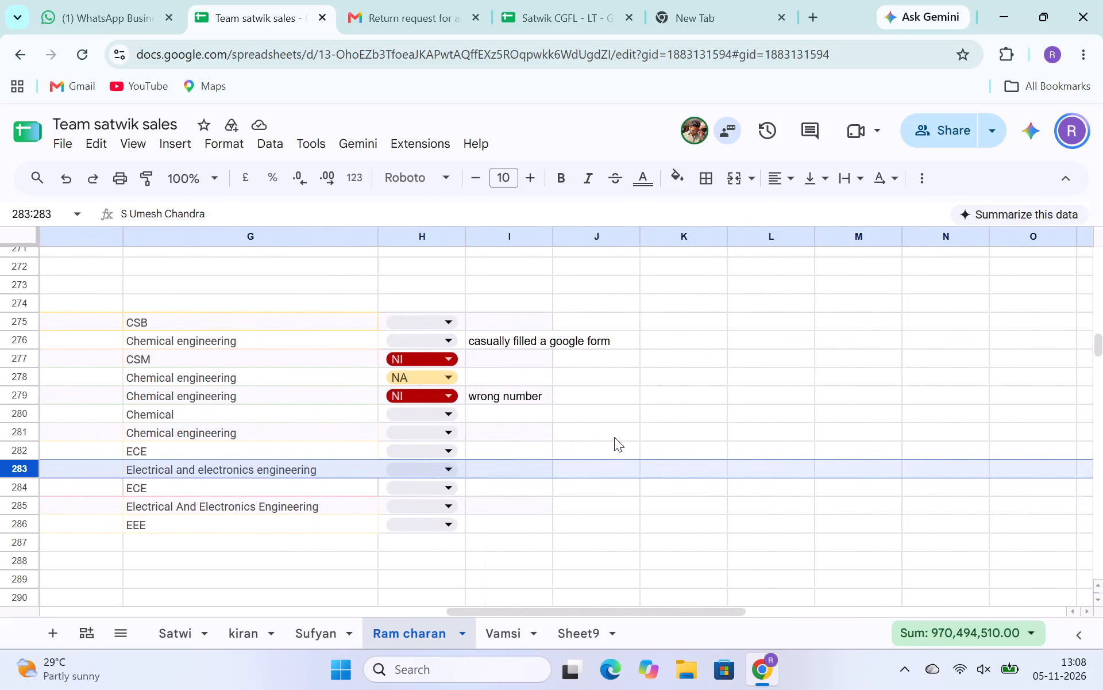
pyautogui.click(479, 469)
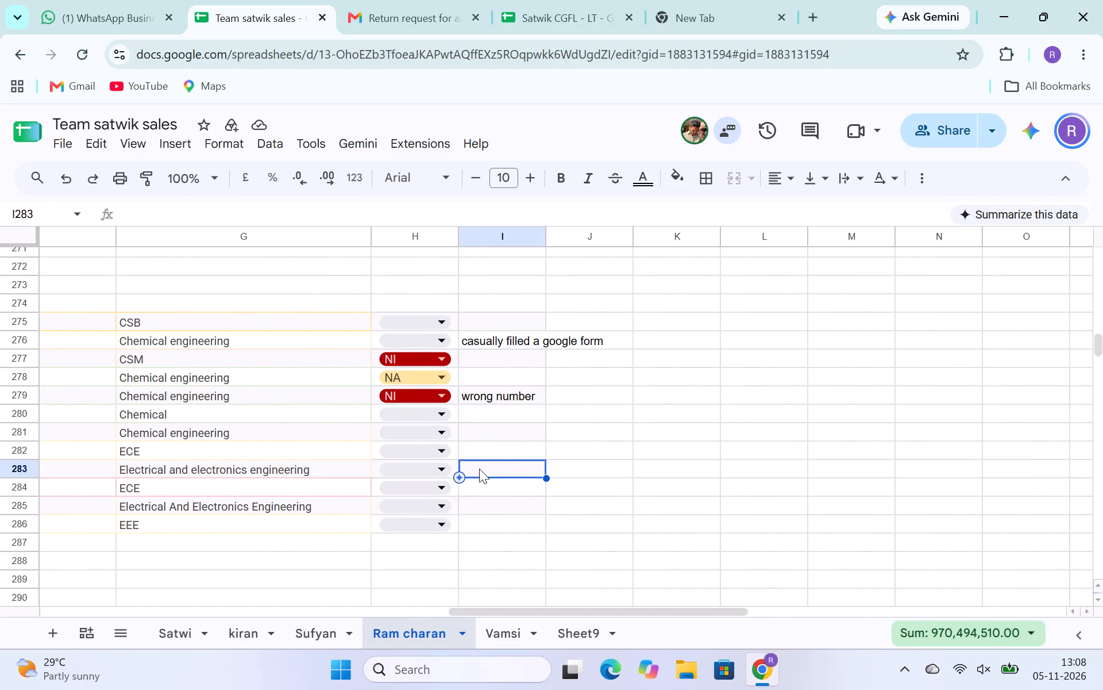
pyautogui.click(432, 470)
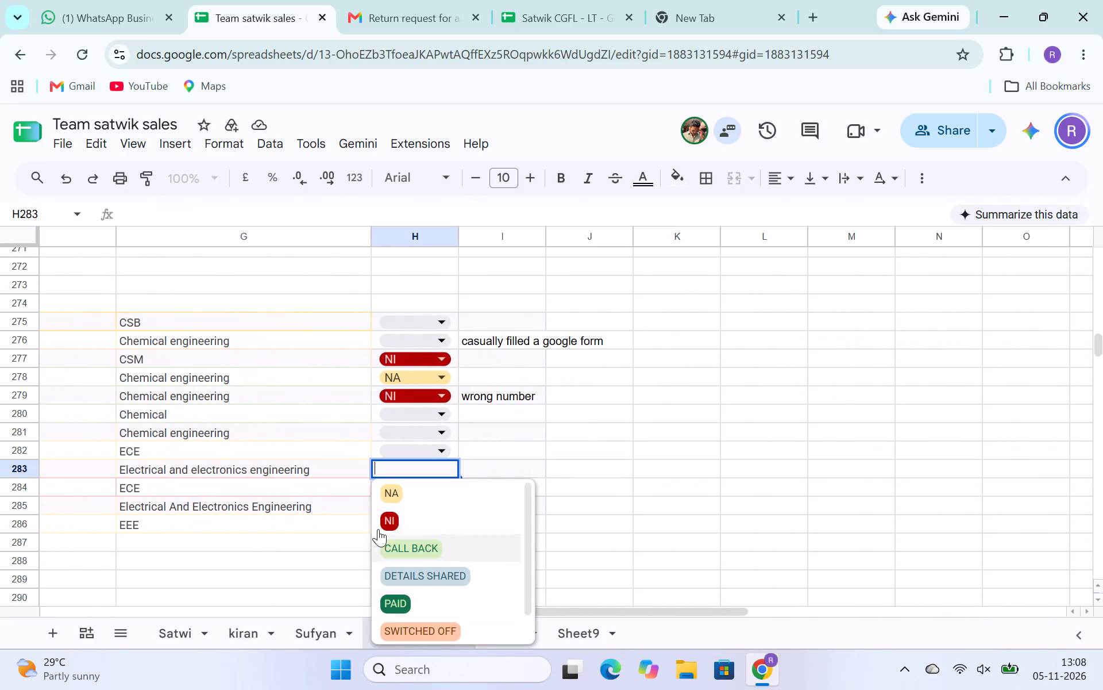
pyautogui.click(490, 468)
pyautogui.write('number have only 9 digits')
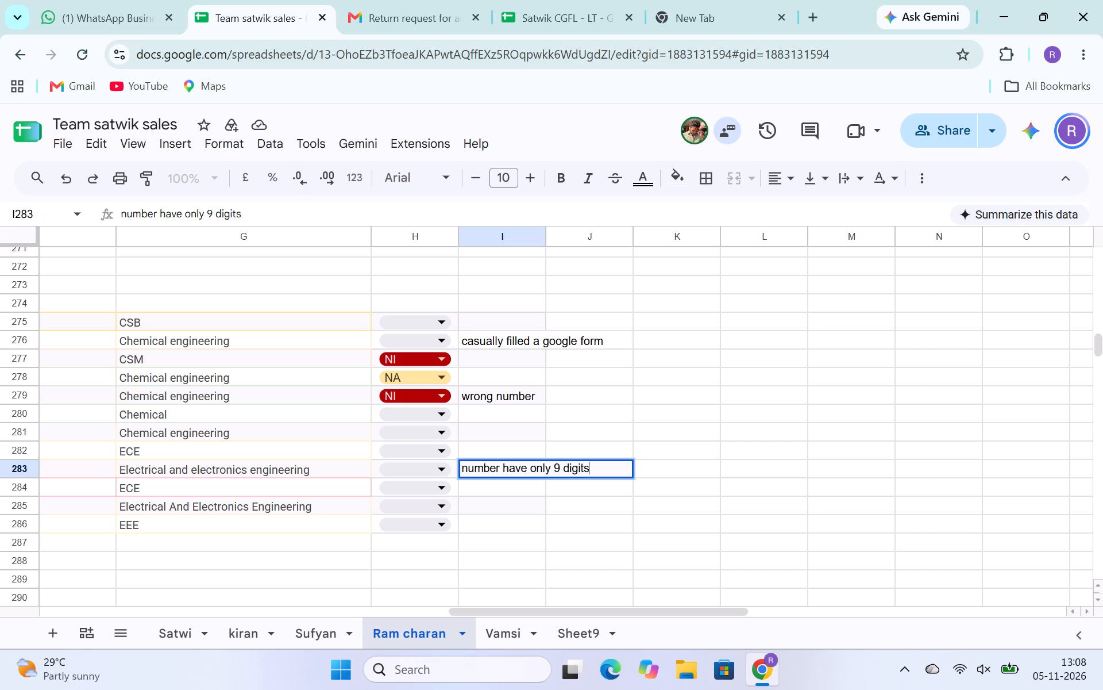
pyautogui.press('space')
pyautogui.write('not valiud')
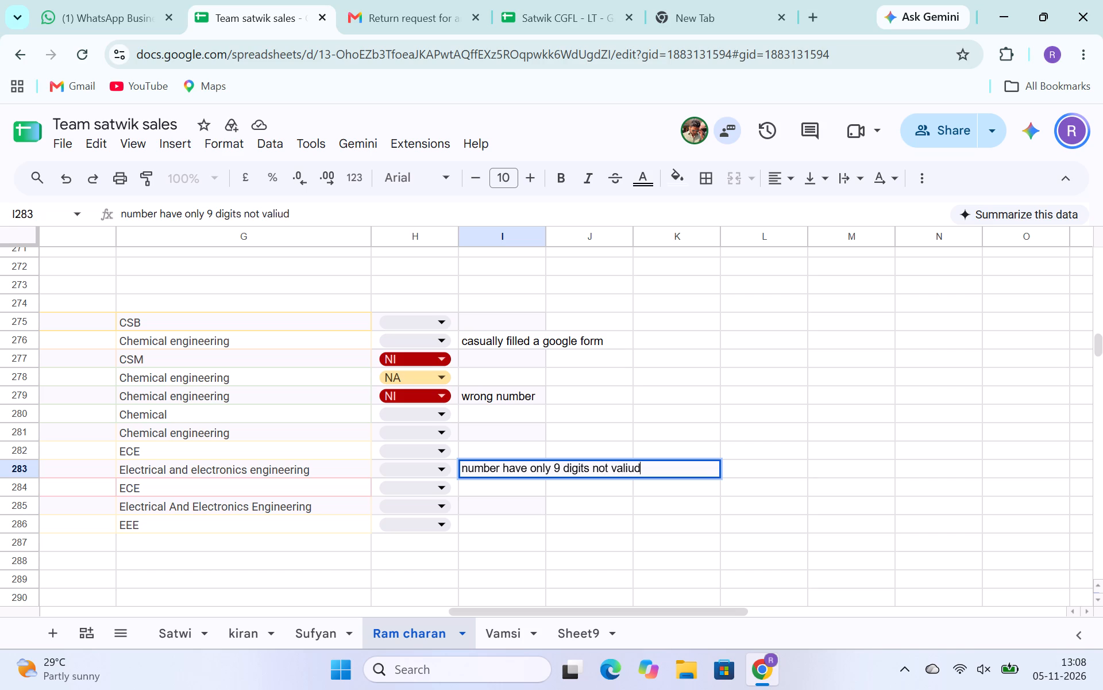
pyautogui.press('BackSpace')
pyautogui.press('BackSpace')
pyautogui.press('d')
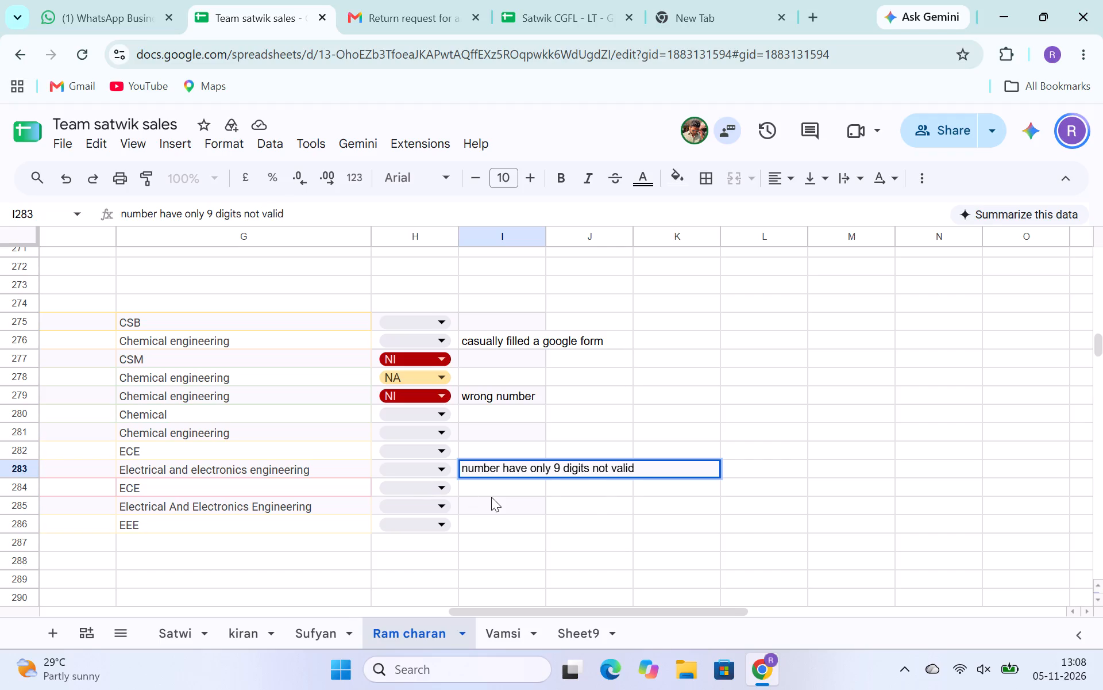
pyautogui.click(491, 497)
# Return to the leads' contact columns and select row 286 and row 285 in turn to examine those leads' details.
pyautogui.hscroll(6, 495, 502)
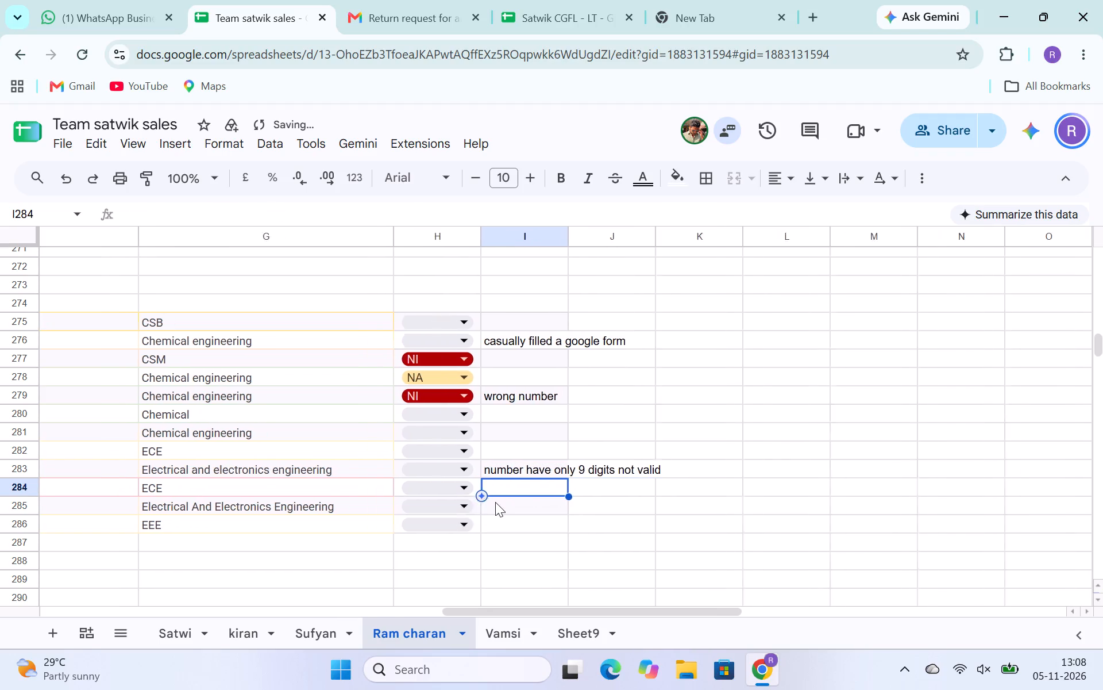
pyautogui.hscroll(10, 495, 502)
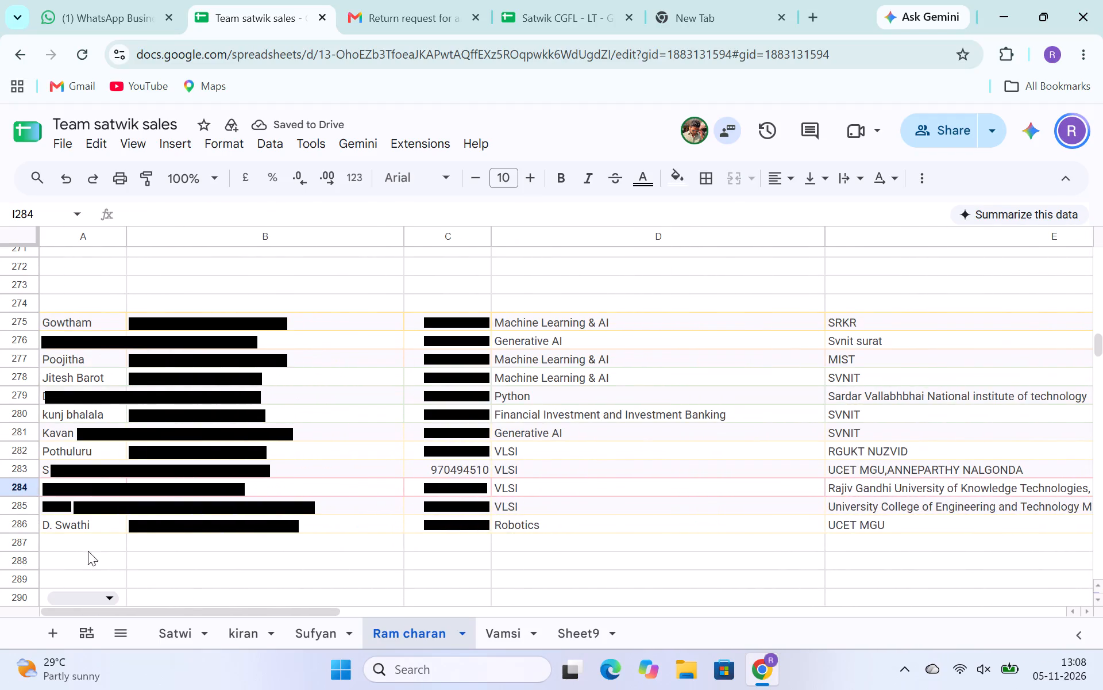
pyautogui.click(26, 526)
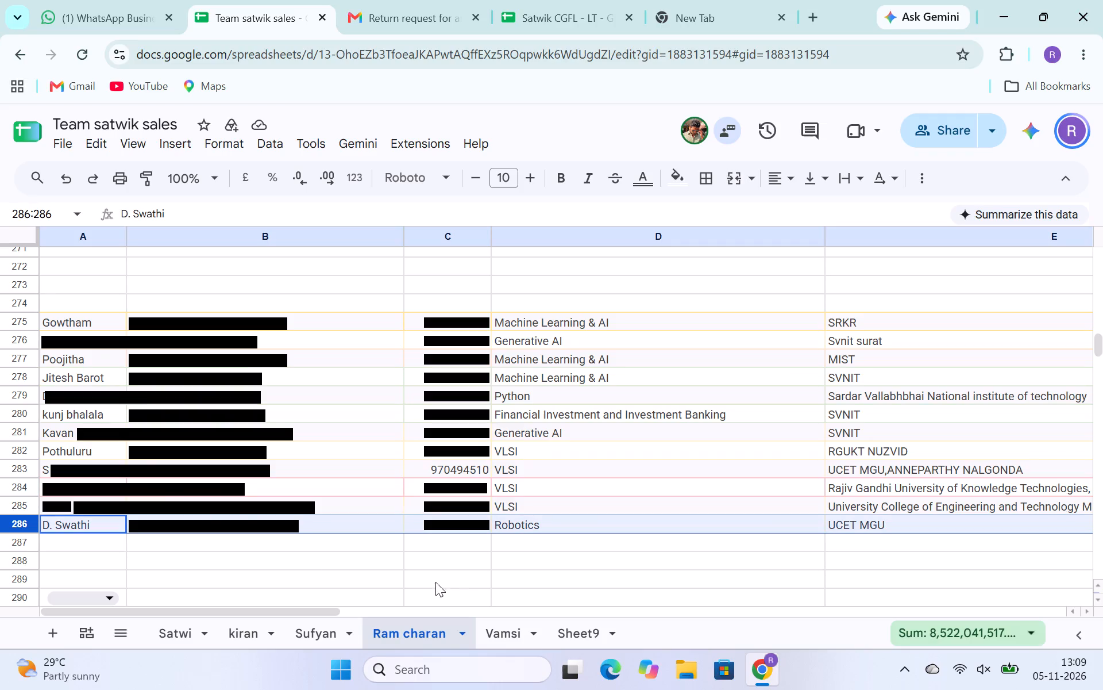
pyautogui.click(29, 505)
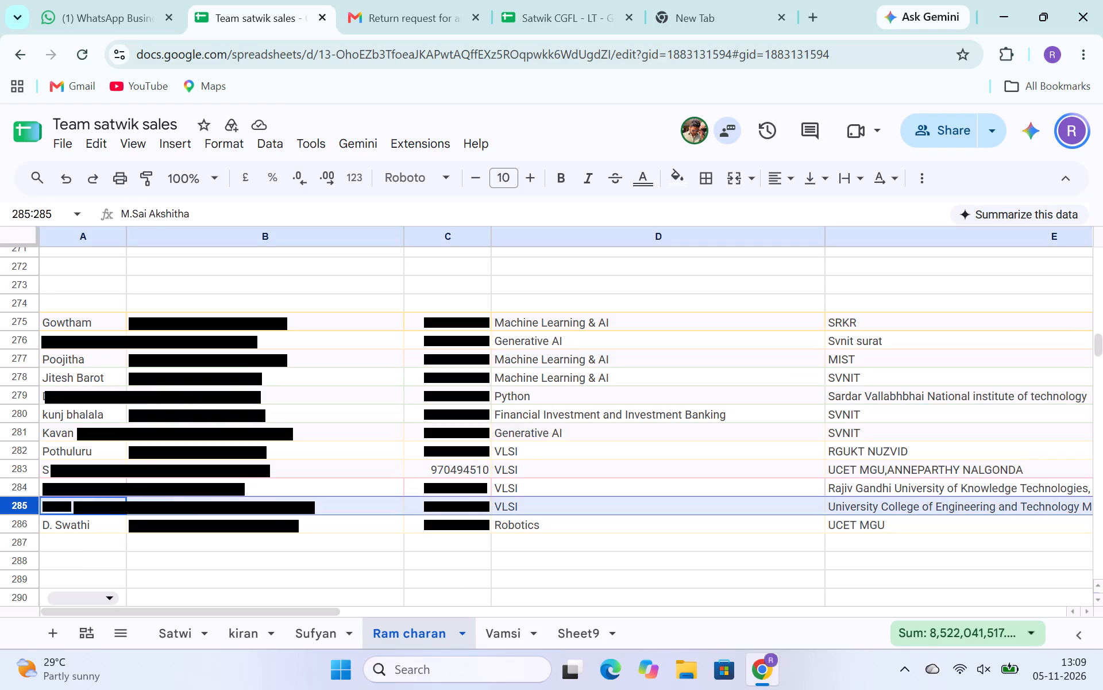
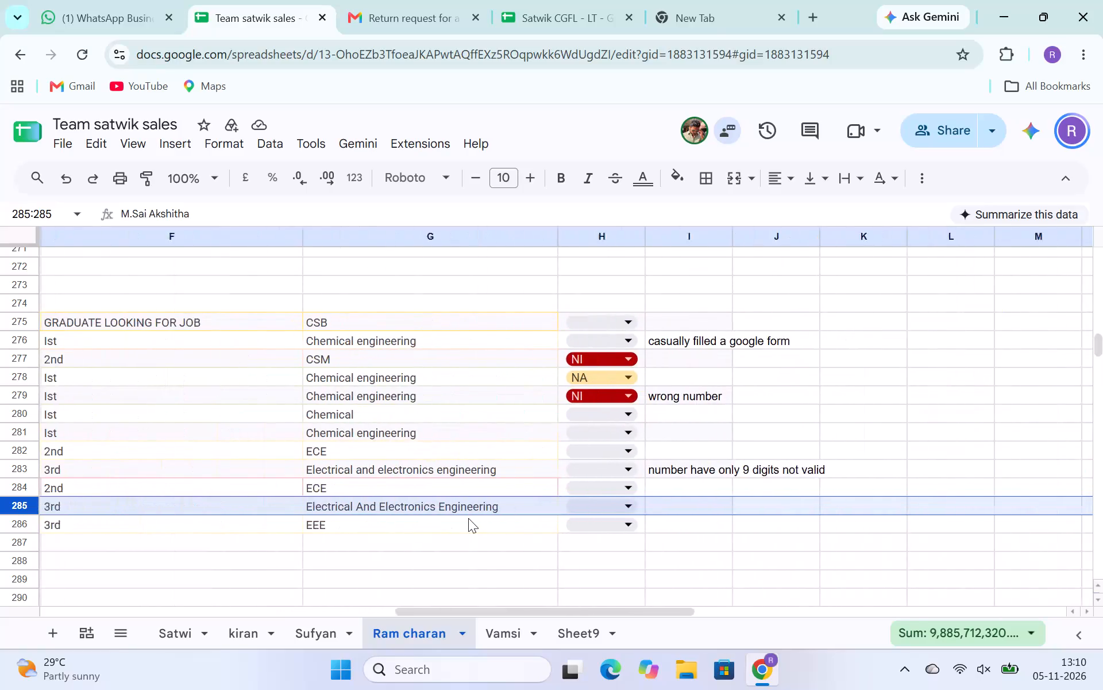
# Set the call status in column H for the row 285 lead to NA.
pyautogui.hscroll(-1, 468, 518)
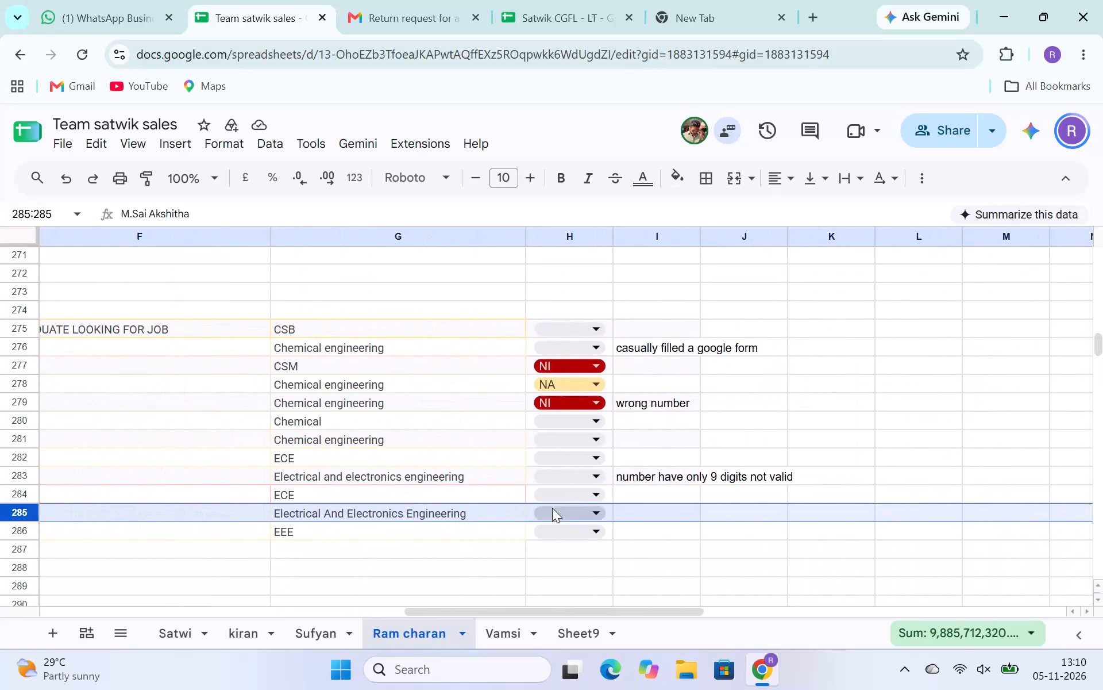
pyautogui.click(562, 513)
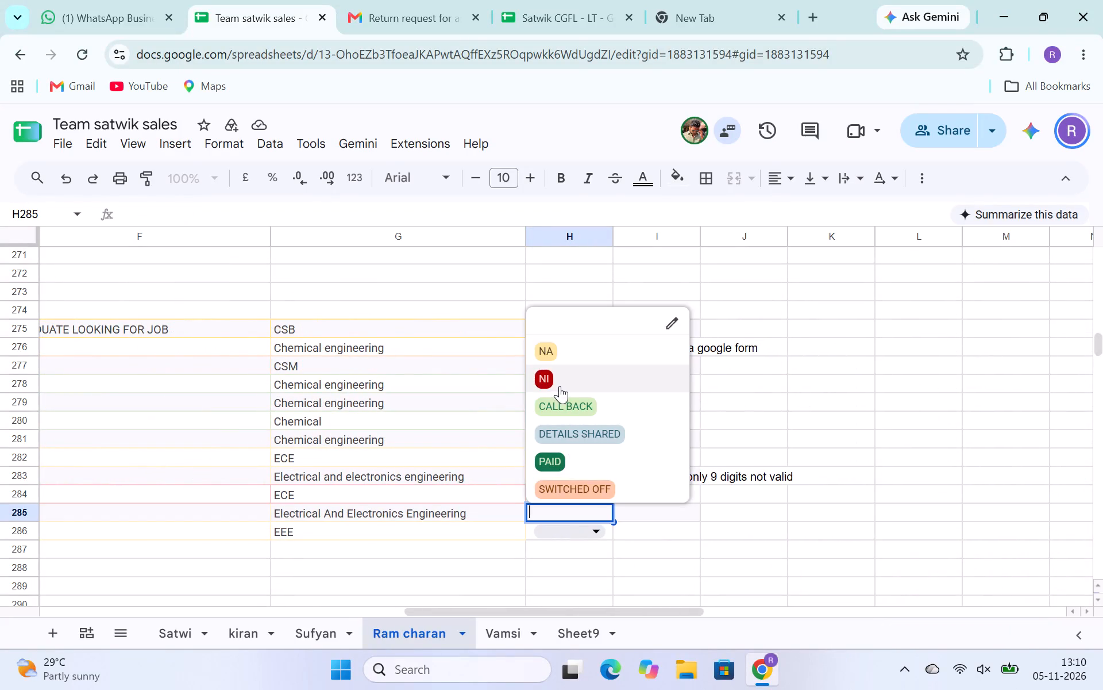
pyautogui.click(549, 356)
# Return to the leads' contact columns and select row 284 to examine that VLSI lead's details.
pyautogui.hscroll(10, 554, 476)
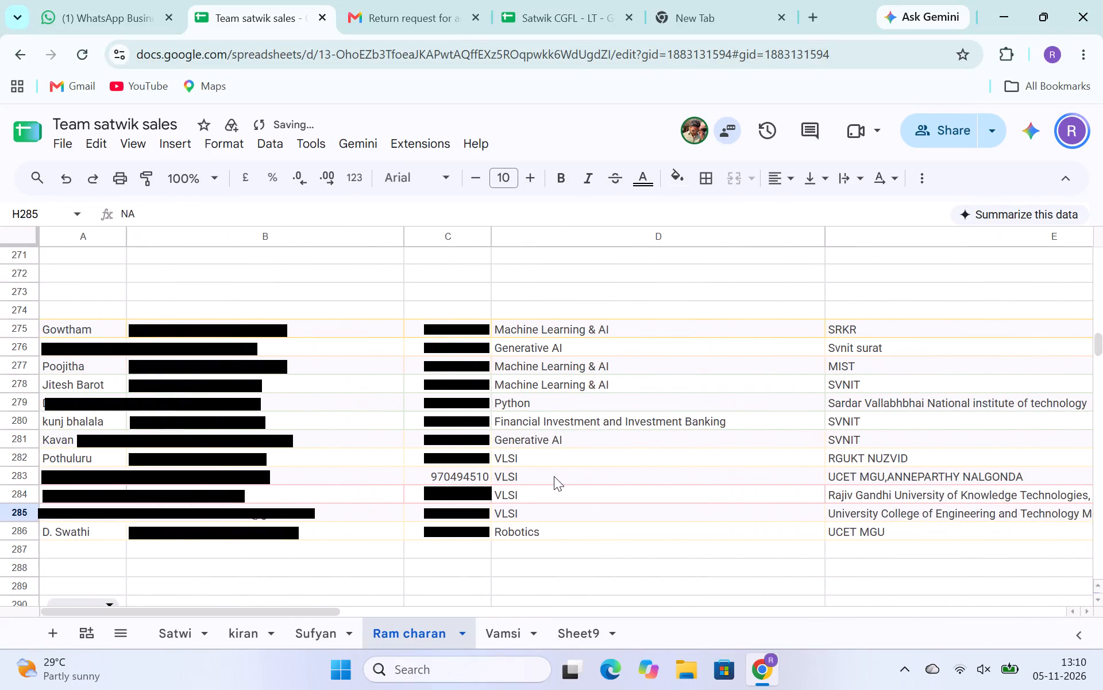
pyautogui.hscroll(2, 554, 476)
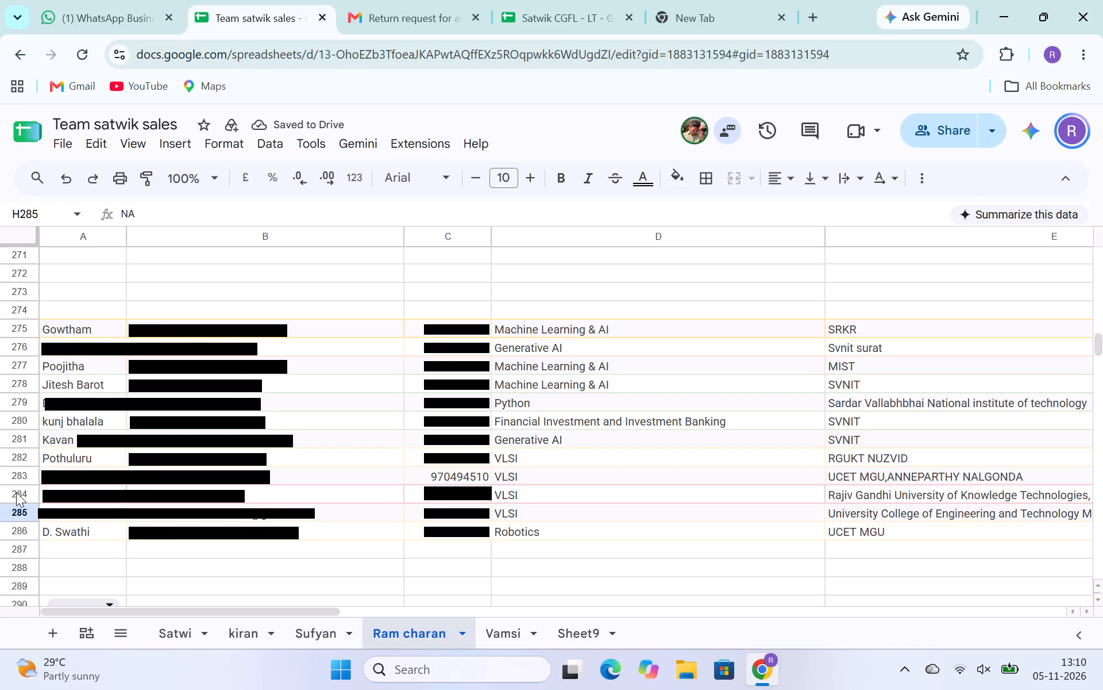
pyautogui.click(14, 493)
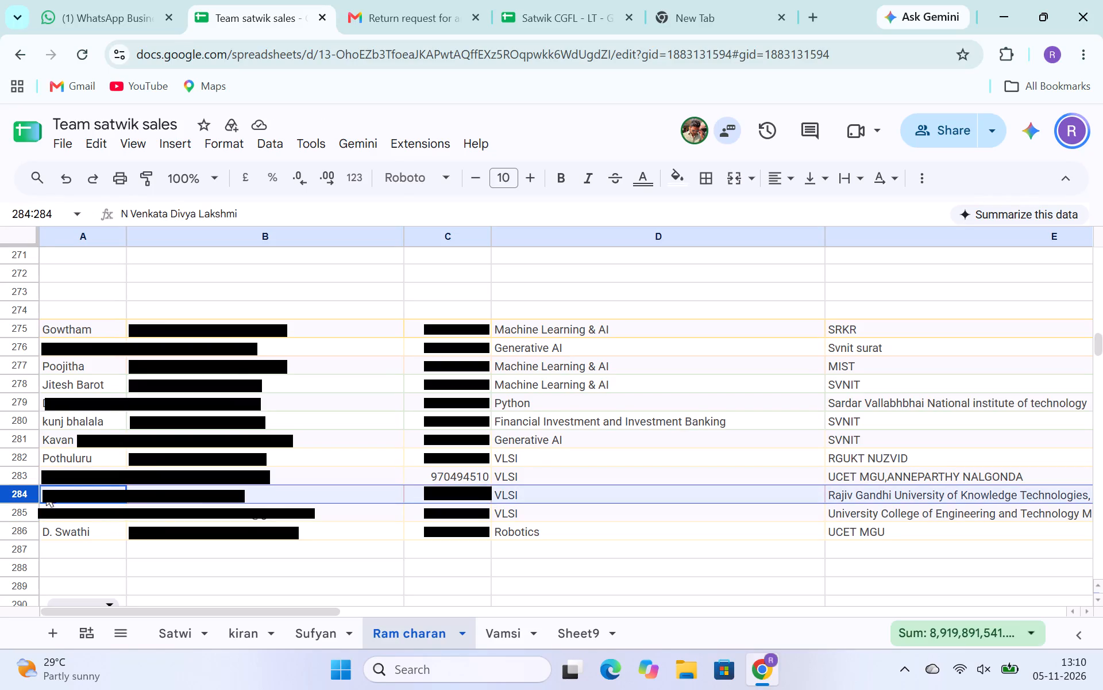
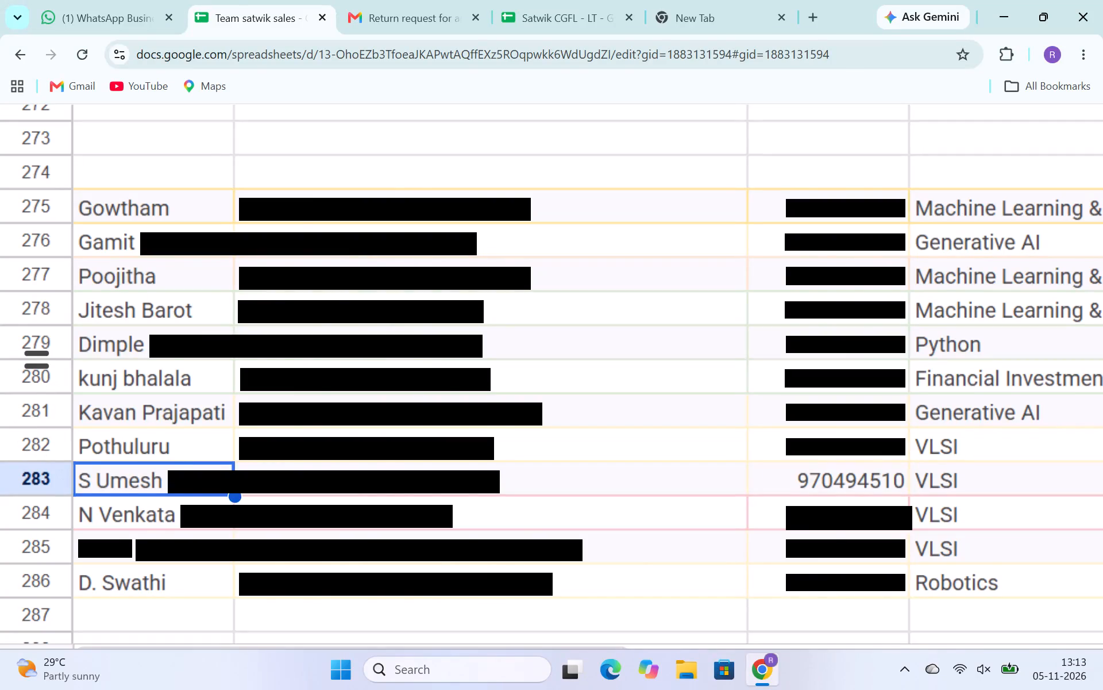
# Examine the contact details of the Financial Investment lead in row 280, including the name, email and phone cells.
pyautogui.click(56, 376)
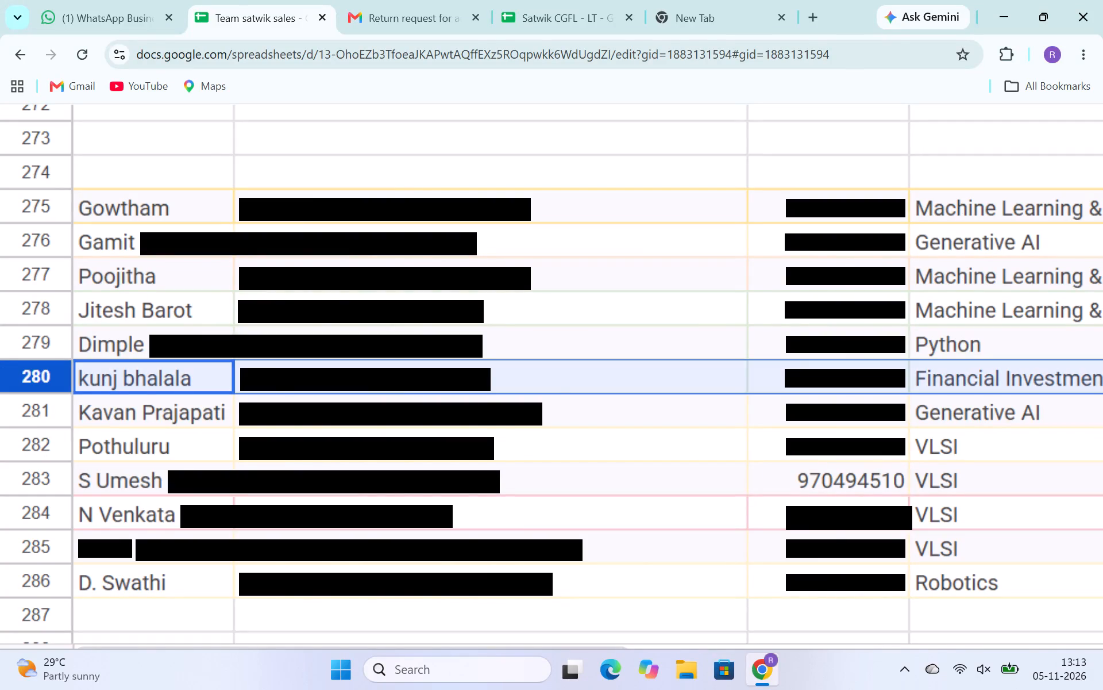
pyautogui.click(579, 386)
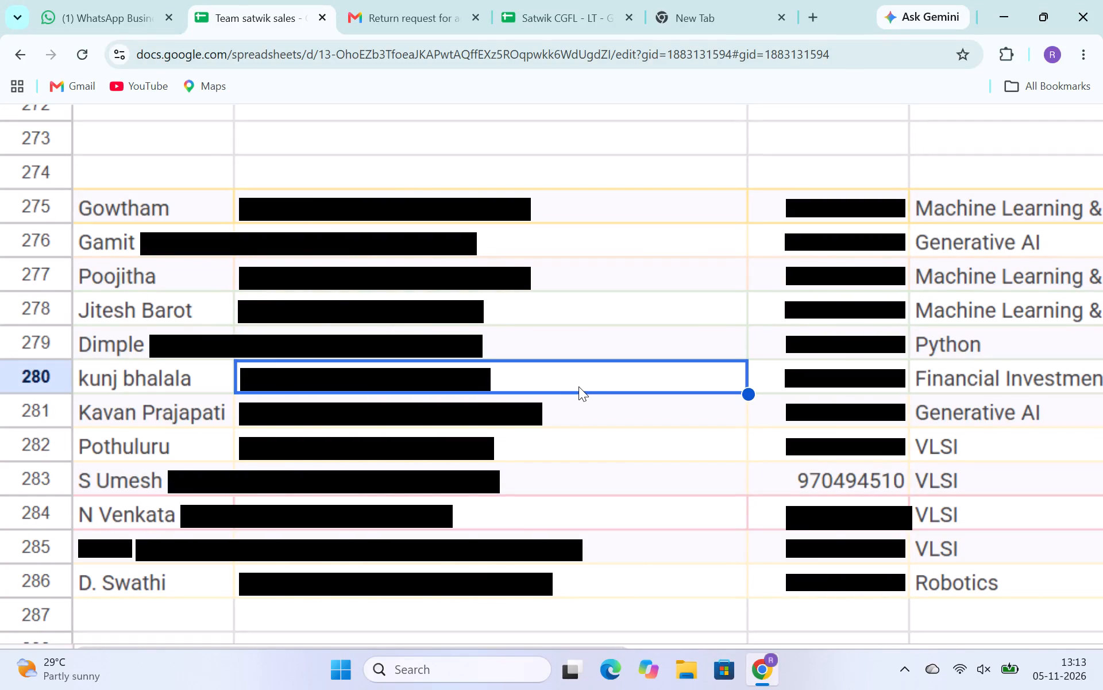
pyautogui.click(59, 386)
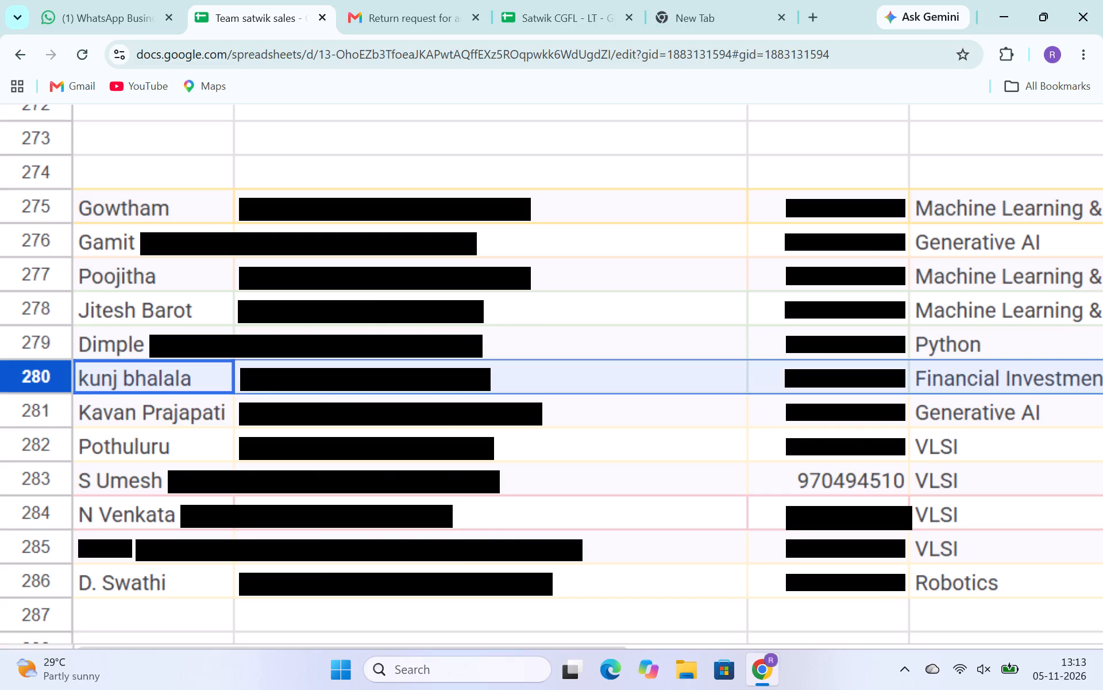
pyautogui.click(643, 377)
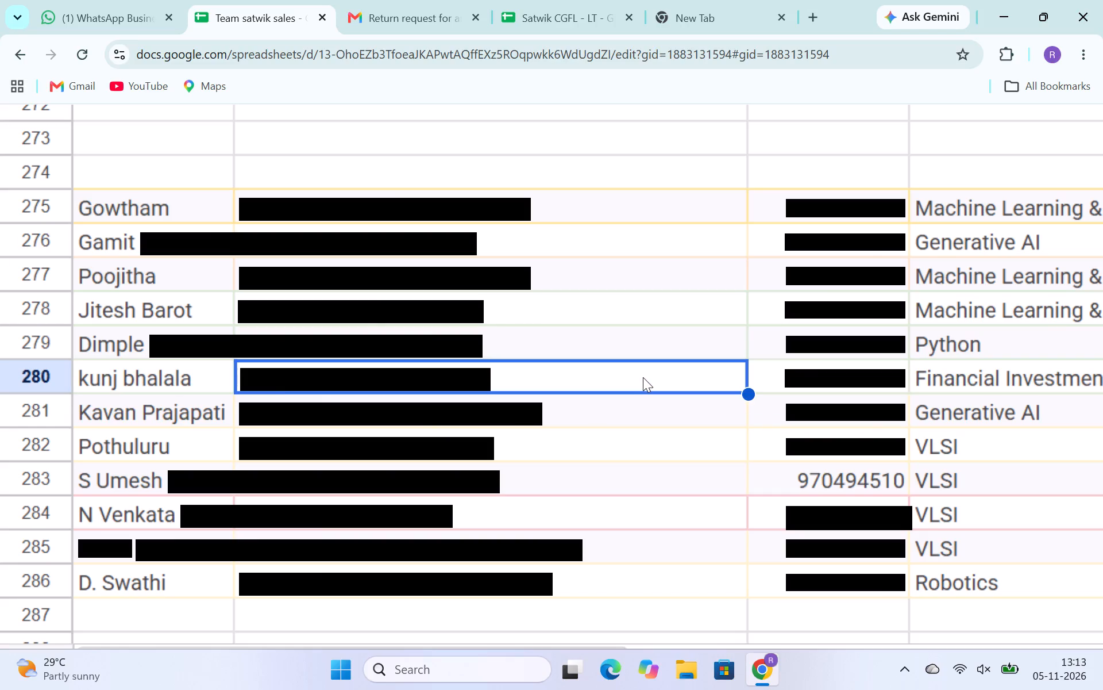
pyautogui.click(152, 378)
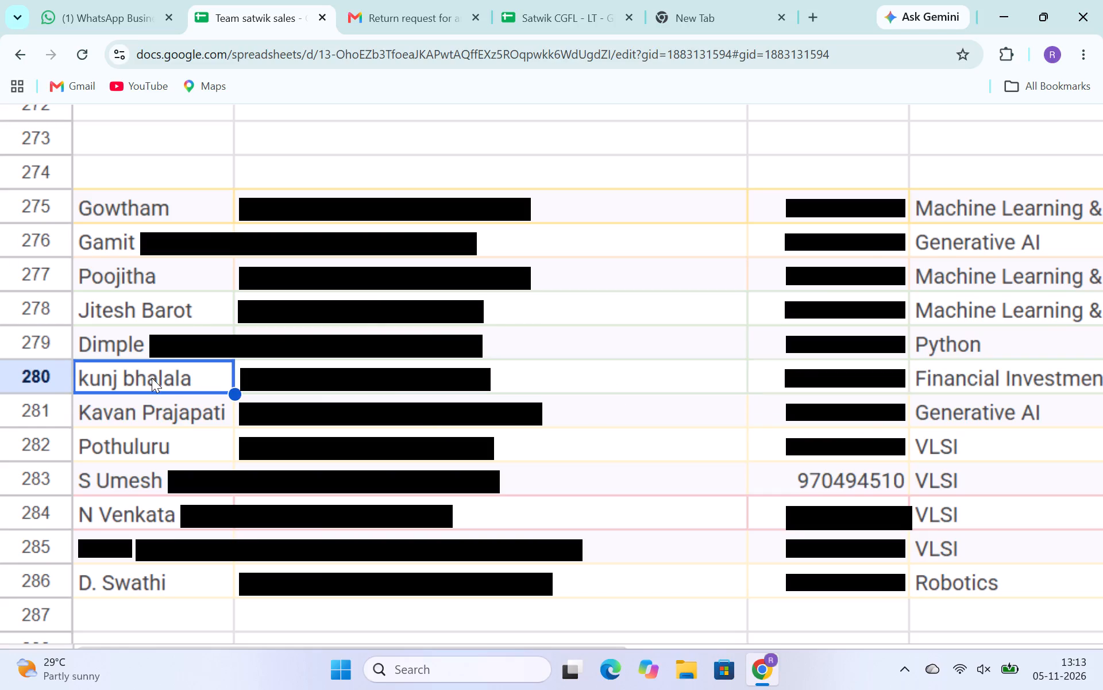
pyautogui.click(51, 387)
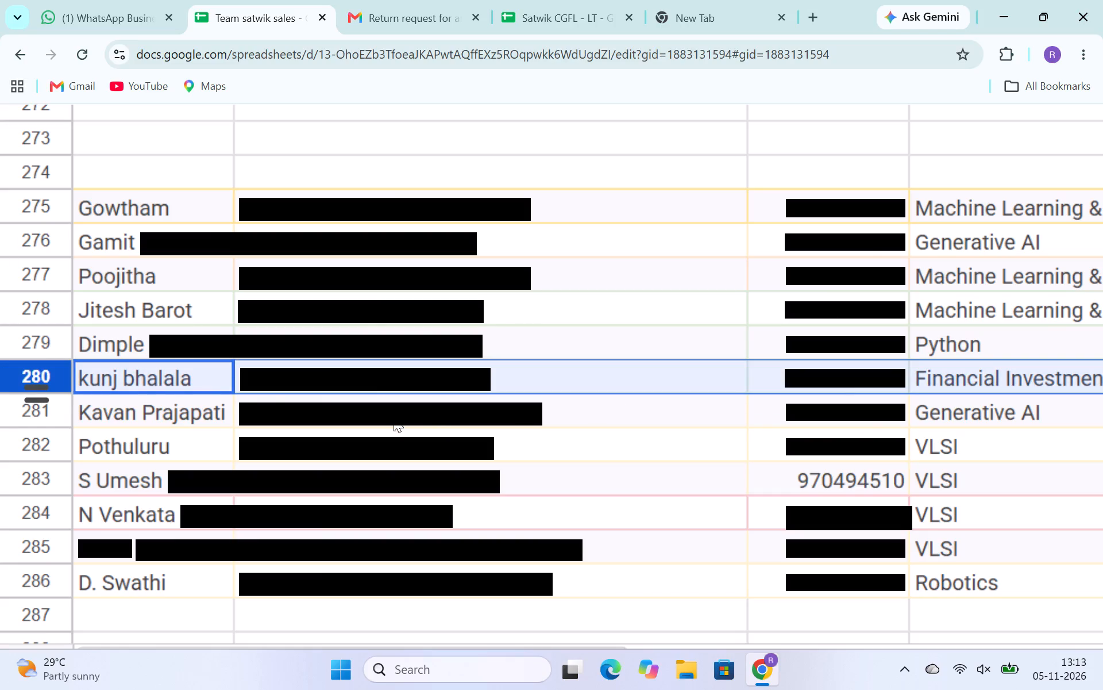
pyautogui.click(642, 389)
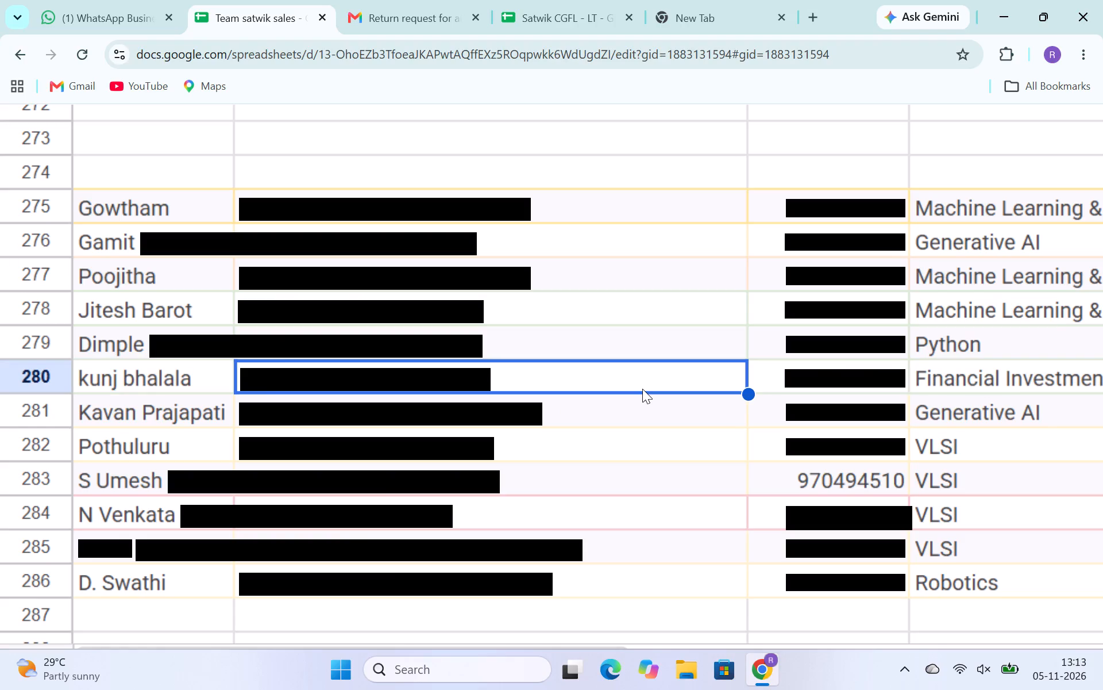
pyautogui.click(795, 374)
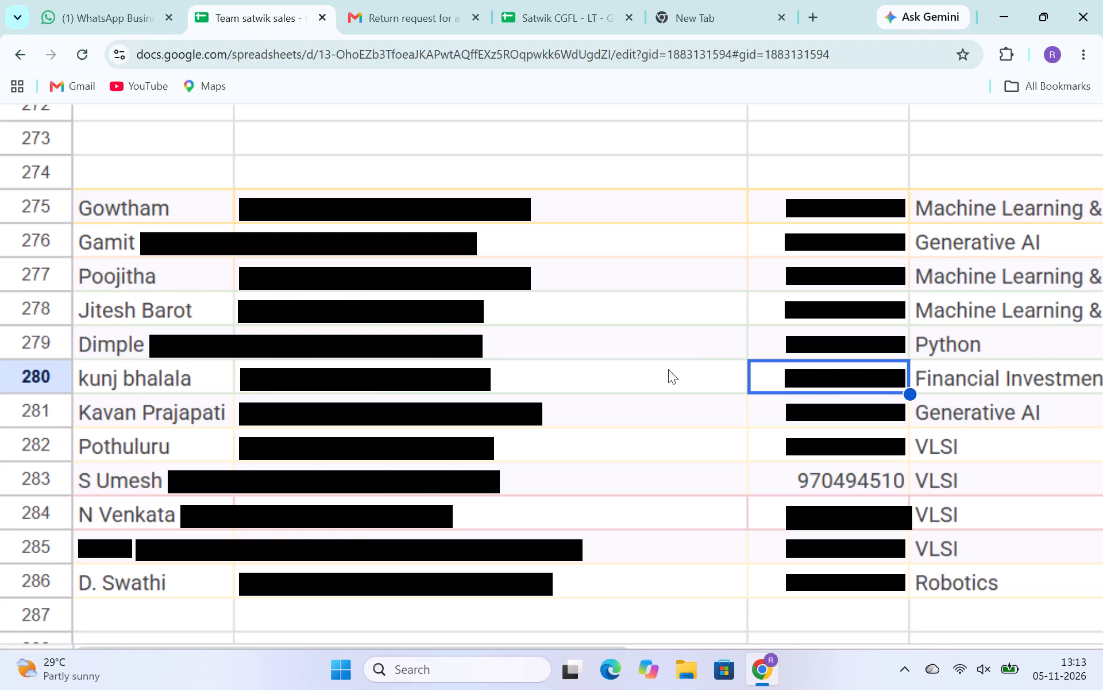
pyautogui.click(668, 369)
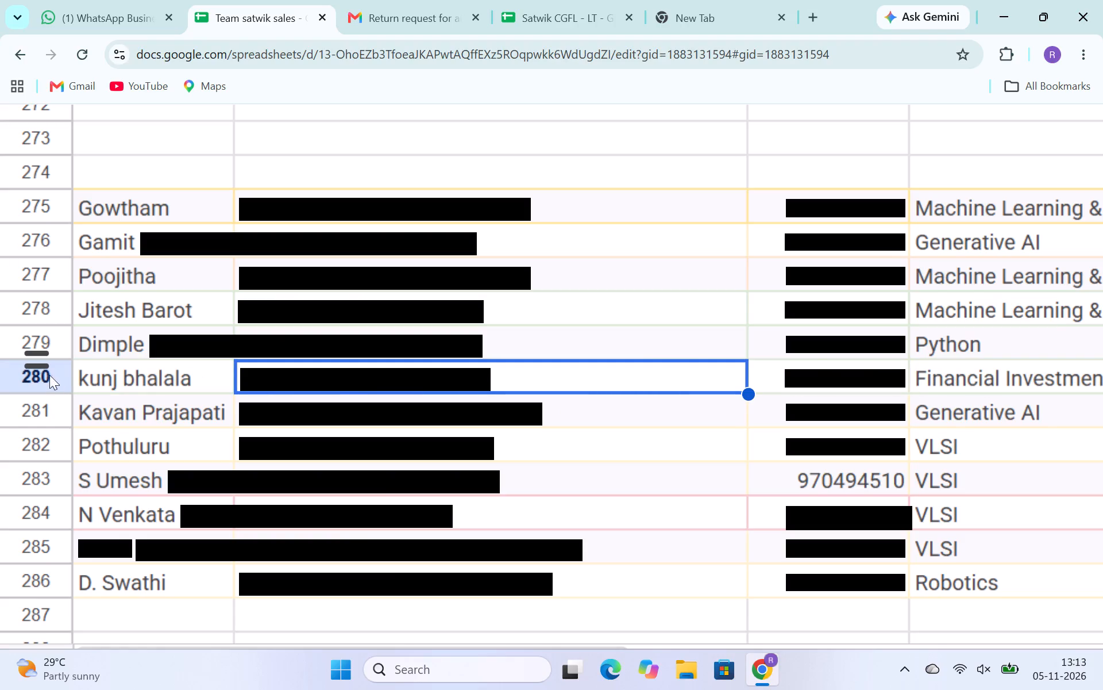
pyautogui.click(55, 381)
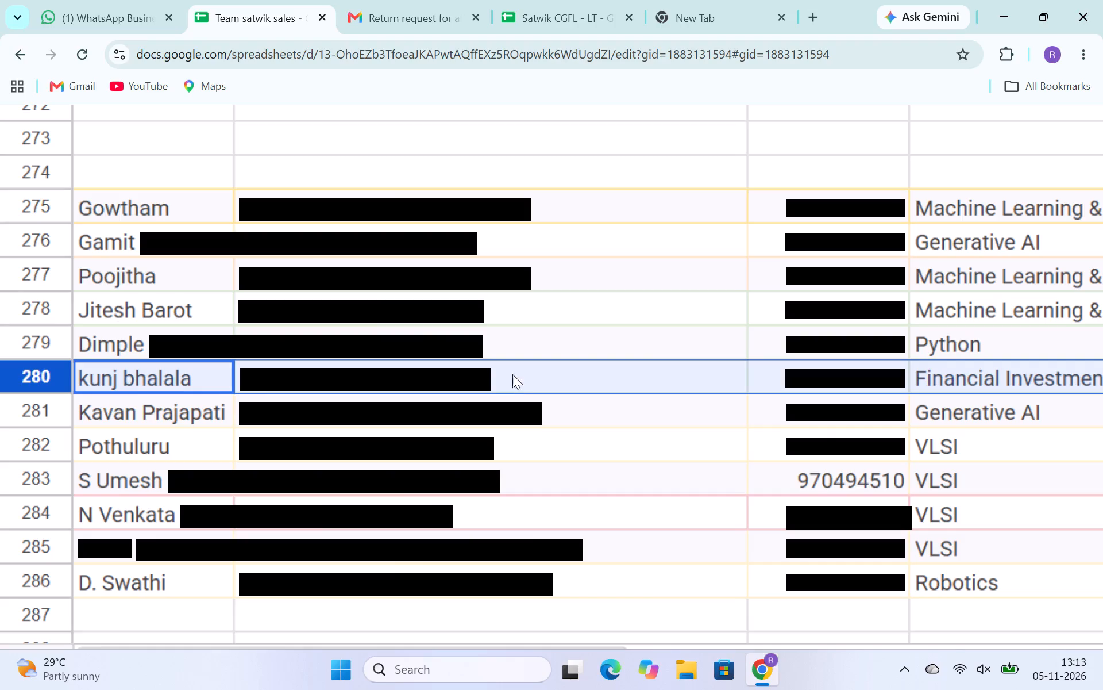
pyautogui.click(549, 379)
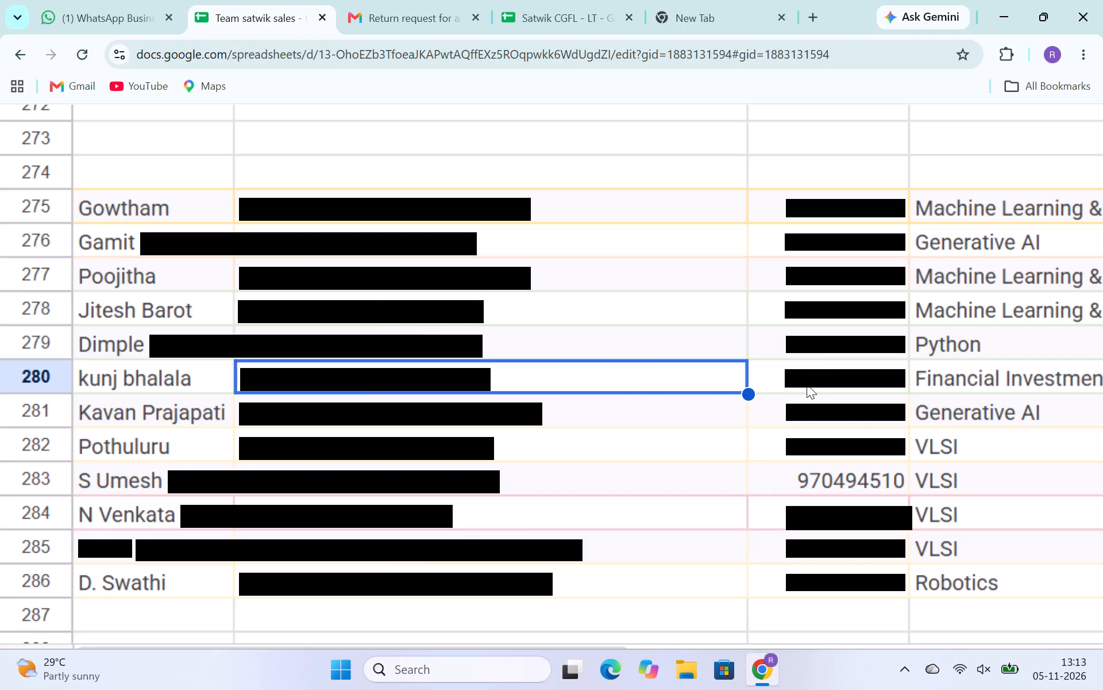
pyautogui.click(786, 381)
pyautogui.click(560, 373)
pyautogui.click(194, 376)
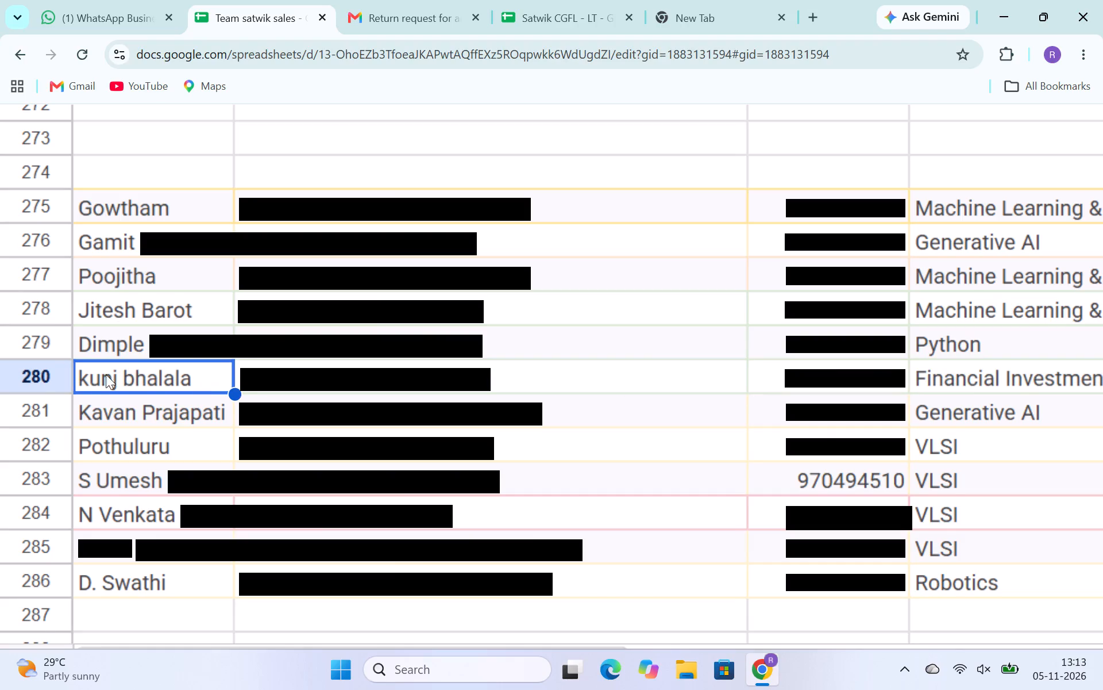
pyautogui.click(47, 375)
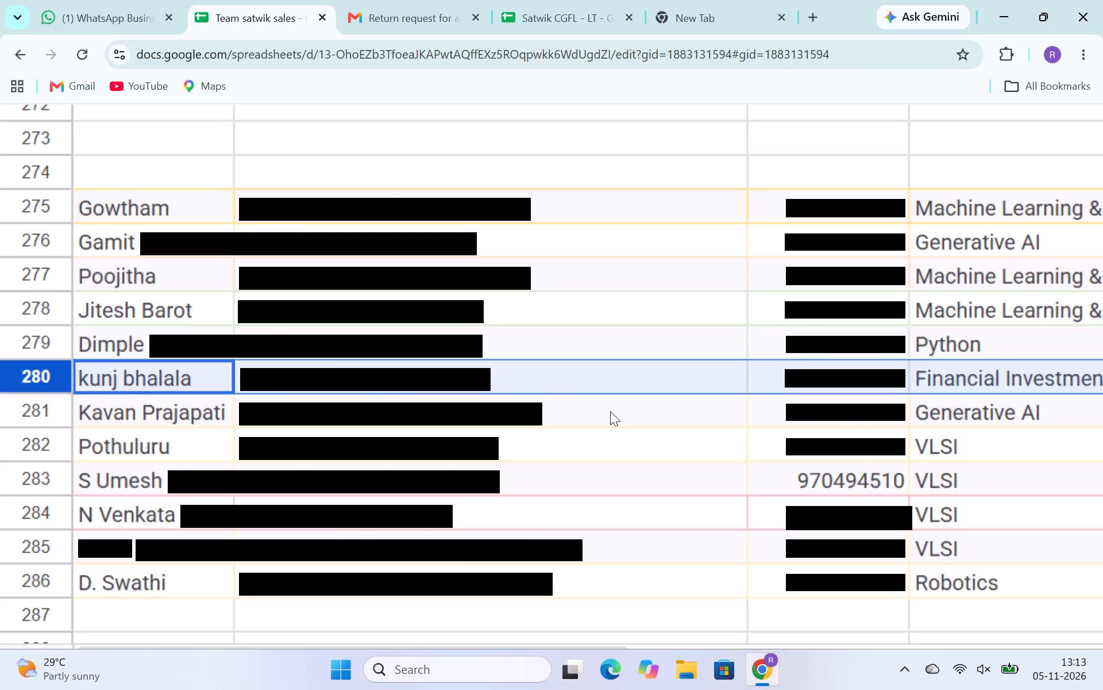
pyautogui.click(611, 411)
pyautogui.click(642, 379)
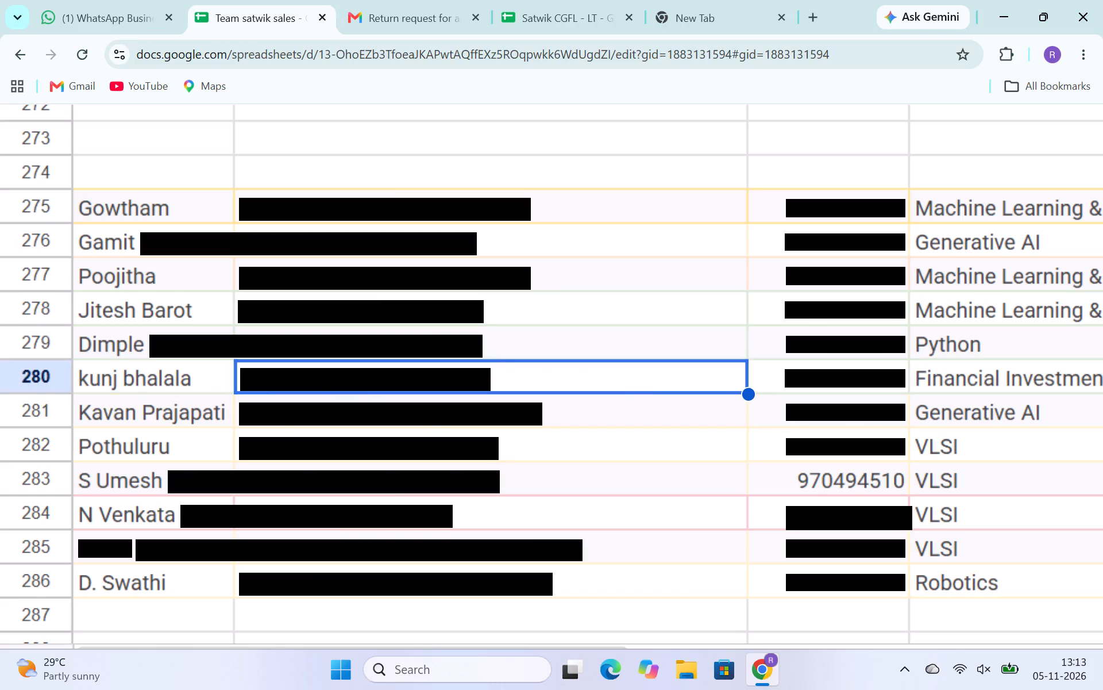
pyautogui.click(42, 379)
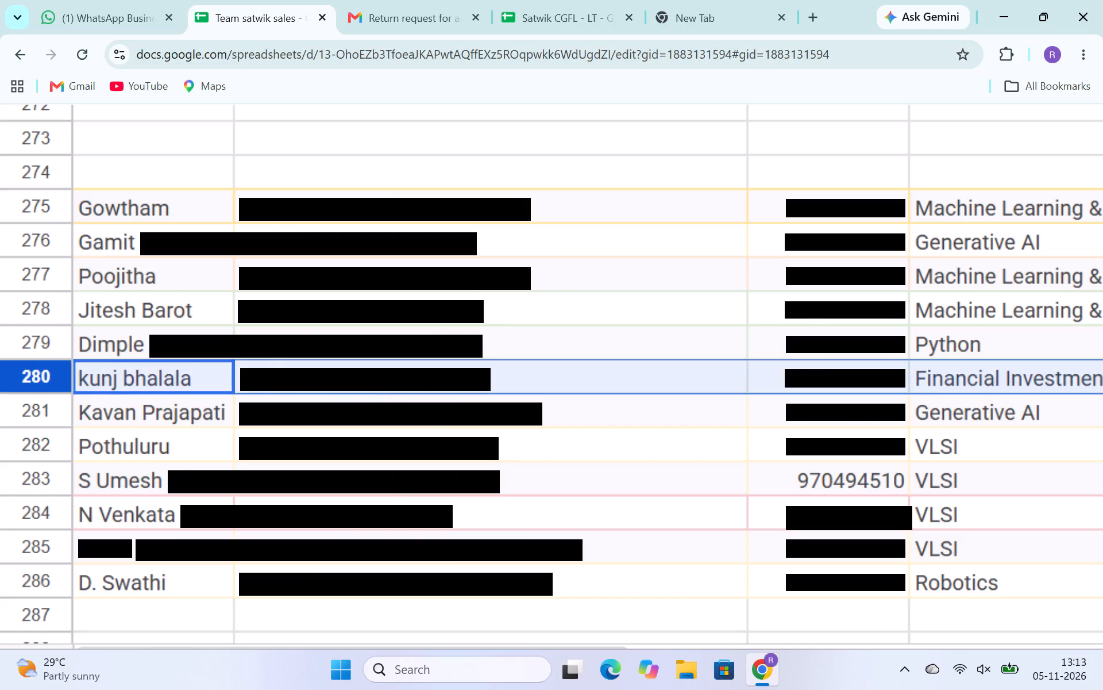
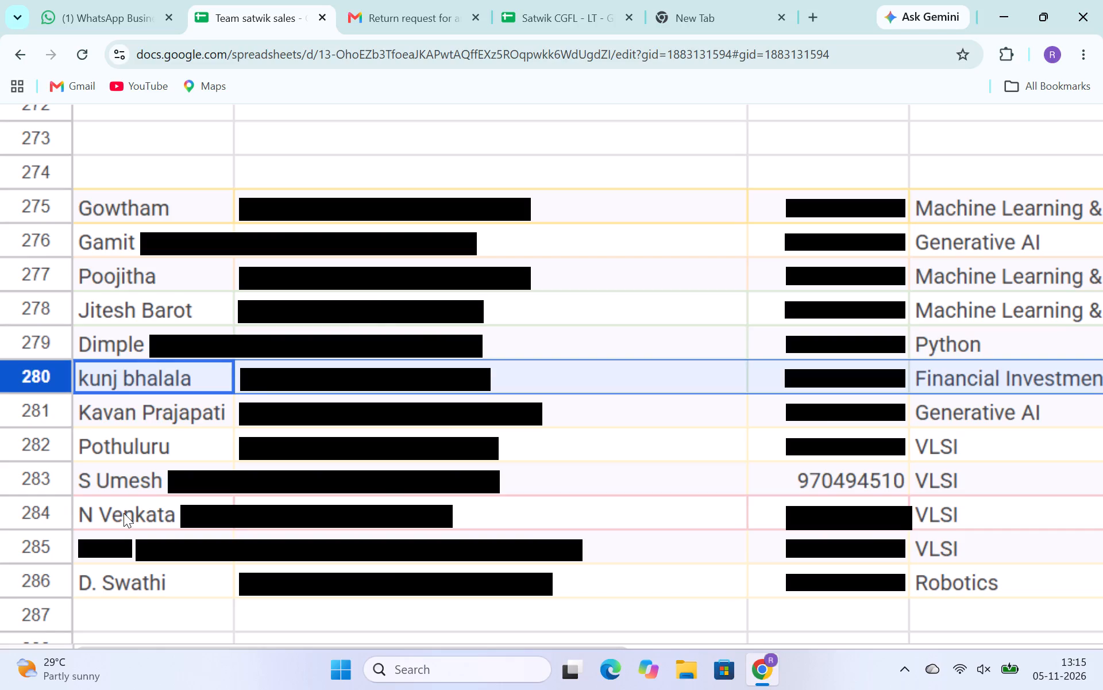
# Select the VLSI lead in row 284 and examine its course, college, year of study and branch details.
pyautogui.click(57, 515)
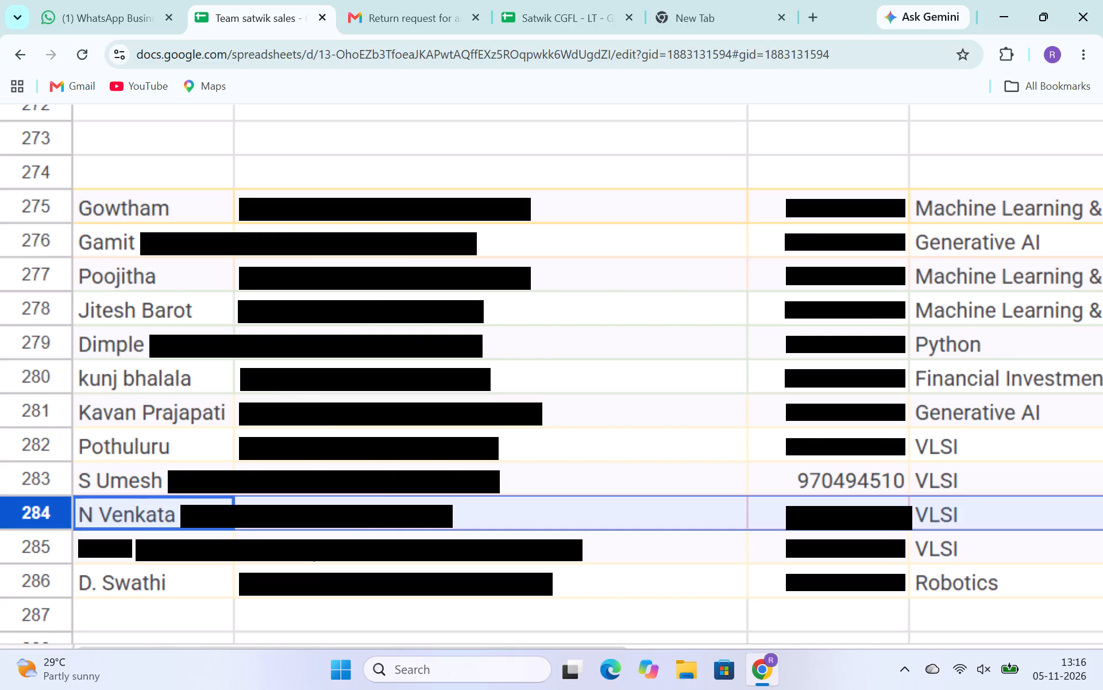
pyautogui.hscroll(-9, 308, 546)
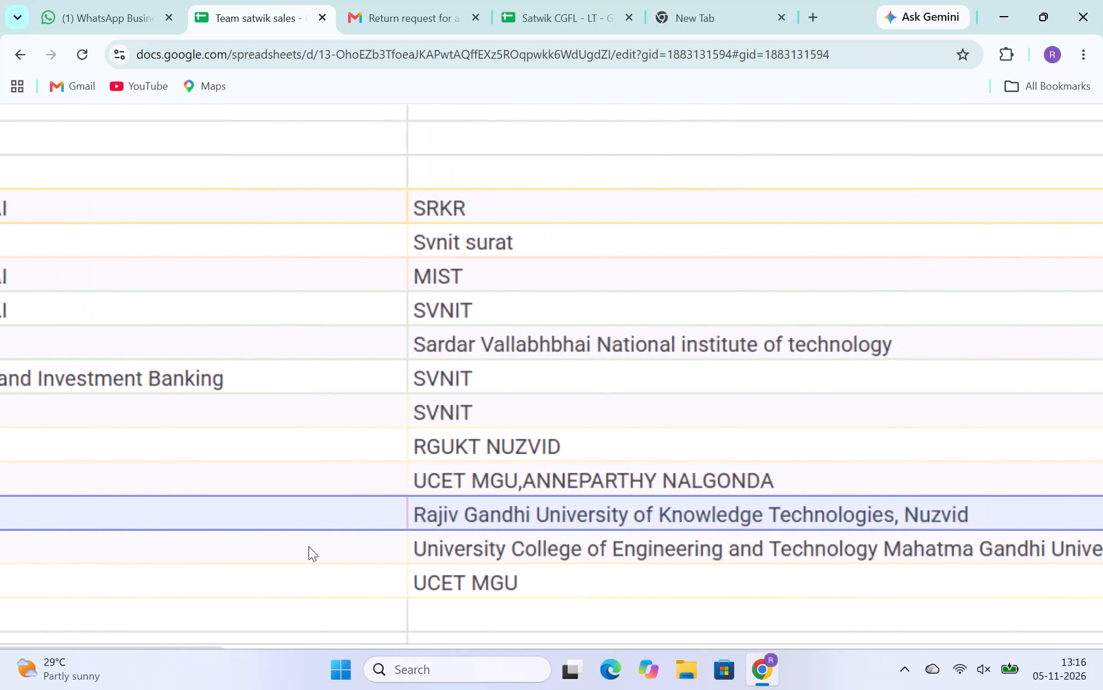
pyautogui.hscroll(-9, 308, 546)
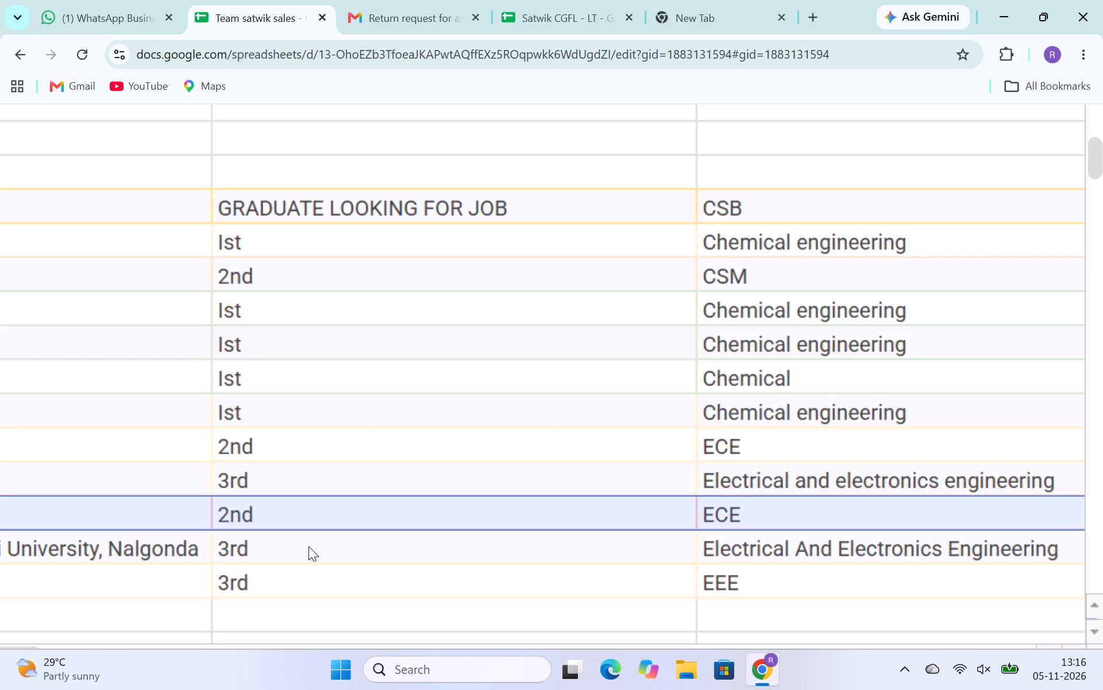
pyautogui.hscroll(14, 308, 546)
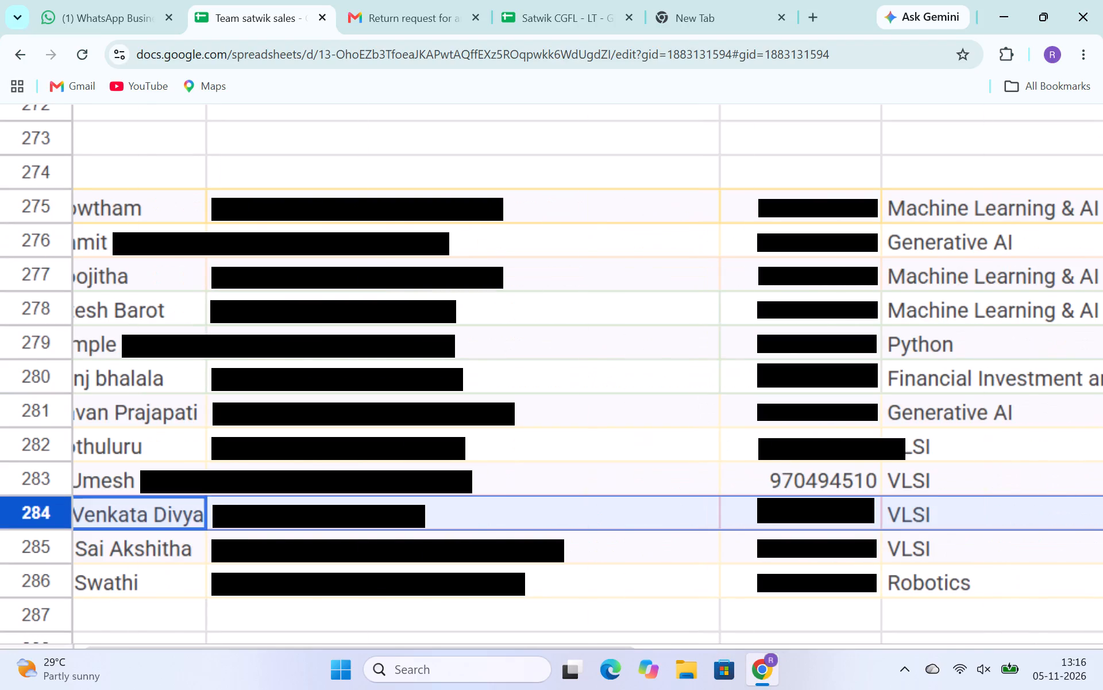
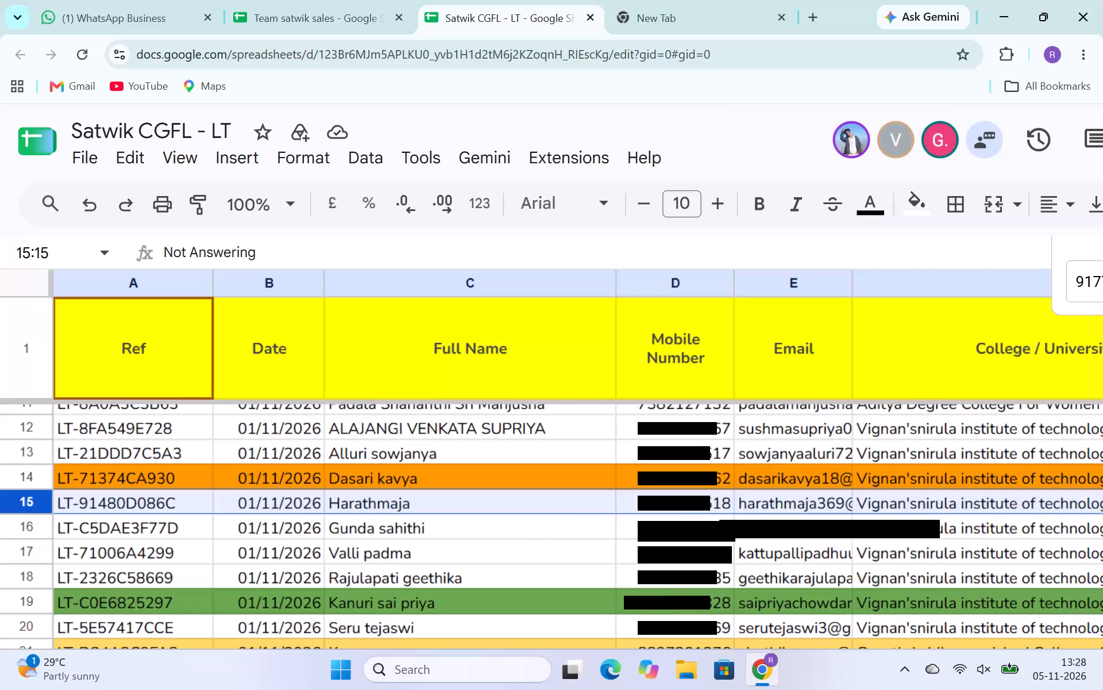
pyautogui.click(692, 526)
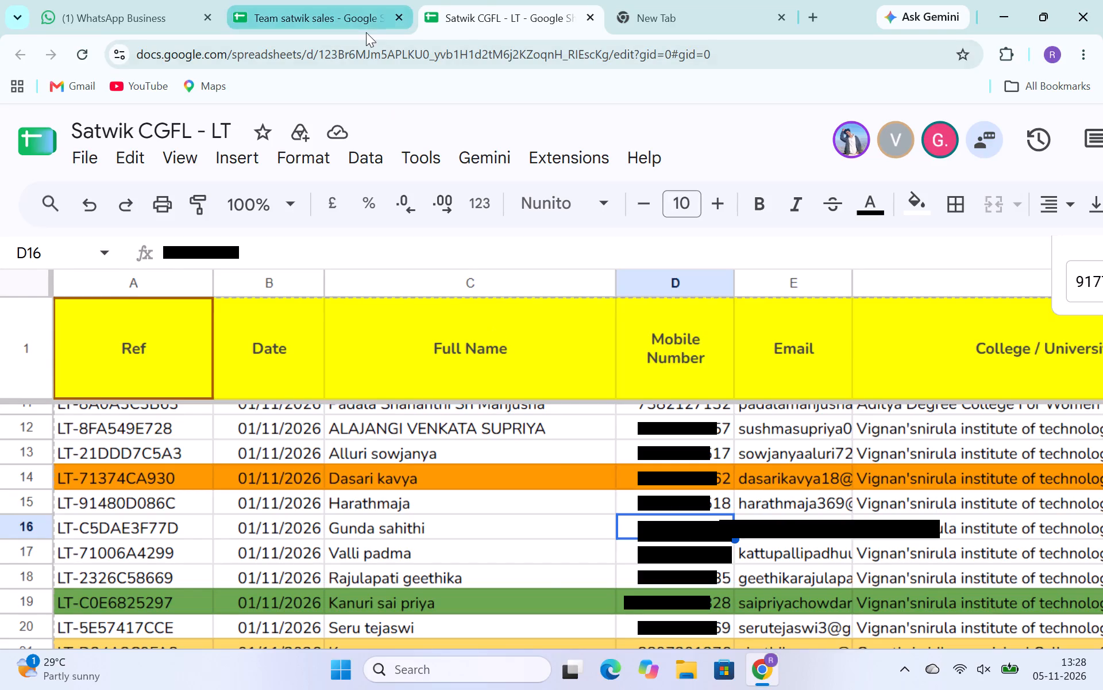
pyautogui.click(342, 8)
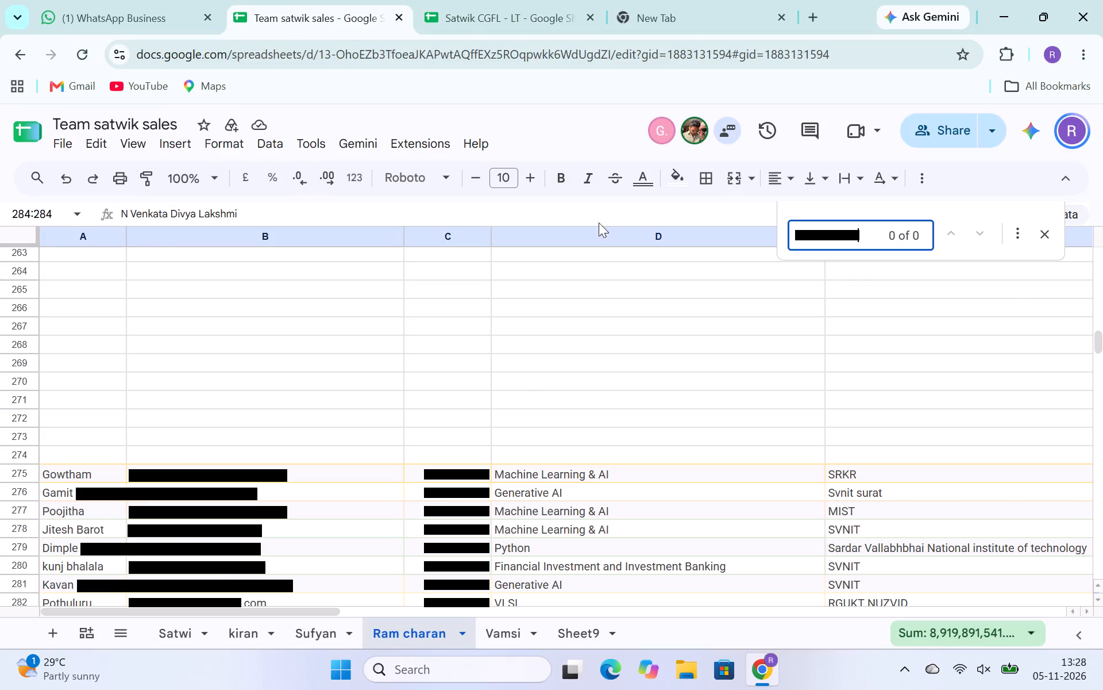
pyautogui.click(524, 5)
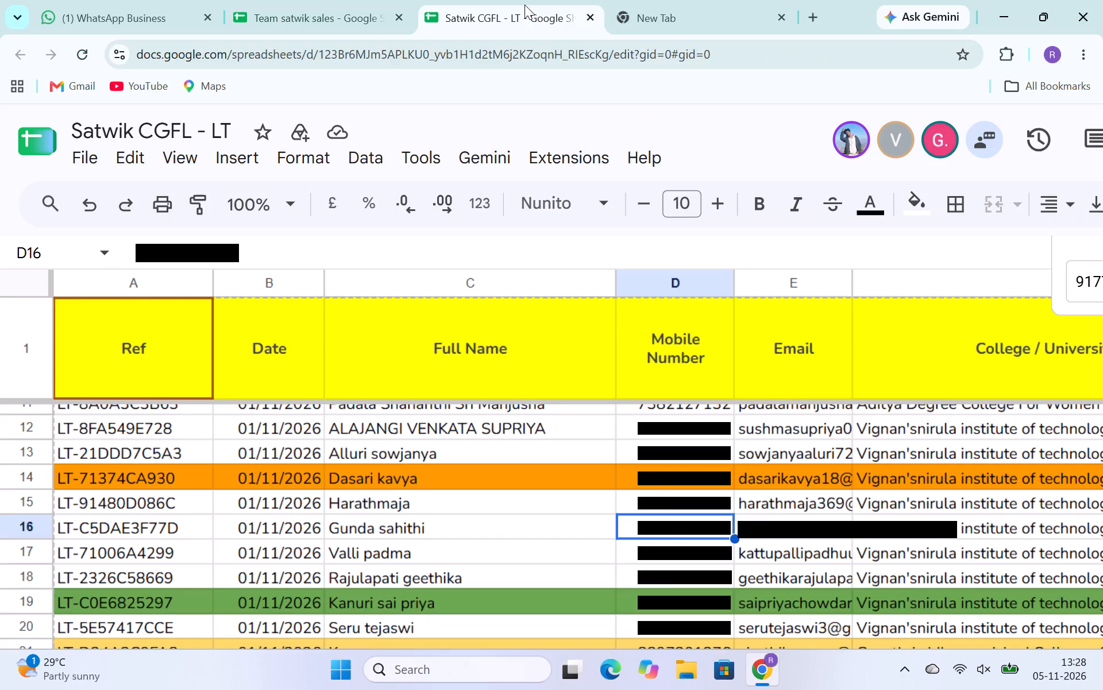
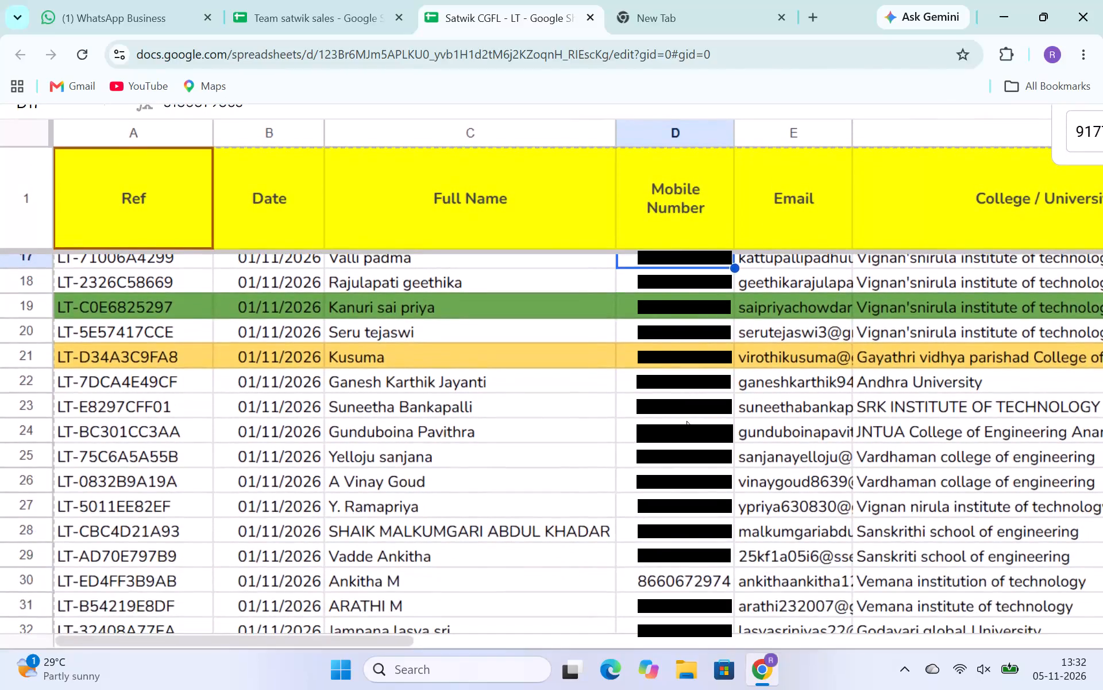
# Select the mobile number of the row 24 lead and look over the nearby leads above it.
pyautogui.click(678, 425)
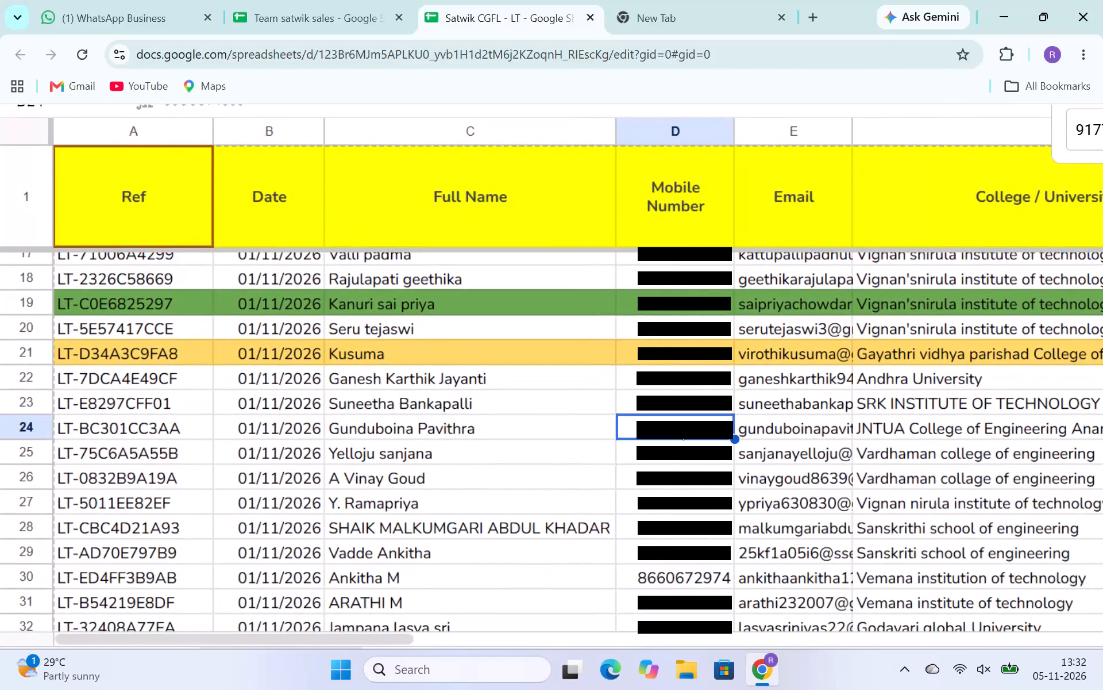
pyautogui.scroll(2, 678, 425)
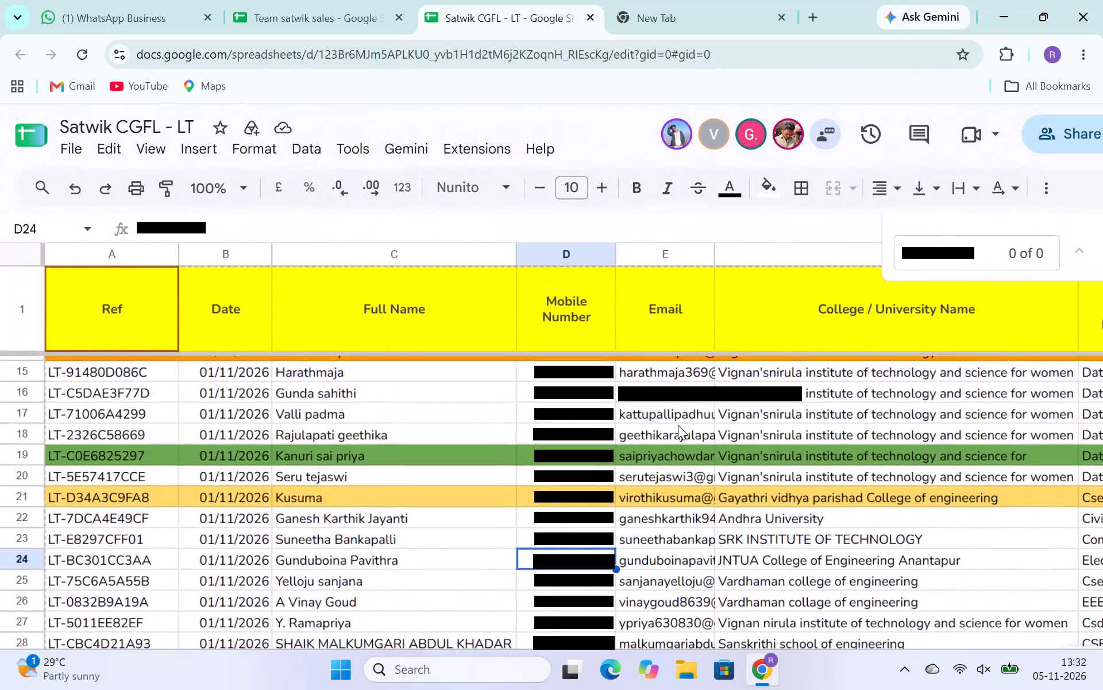
pyautogui.scroll(1, 678, 425)
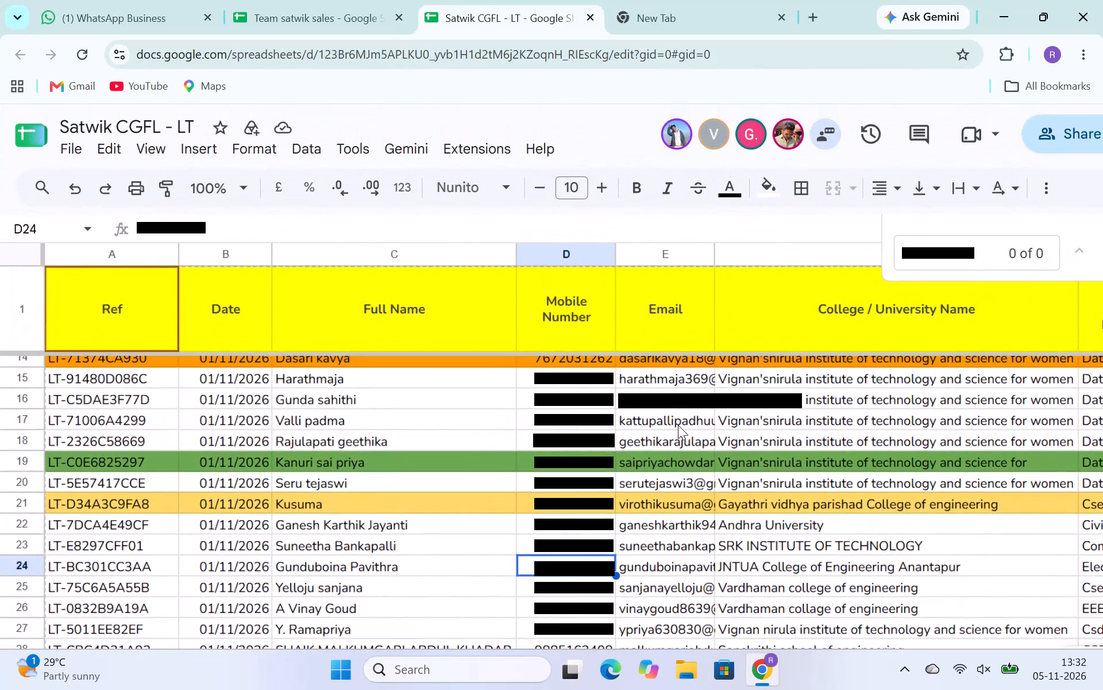
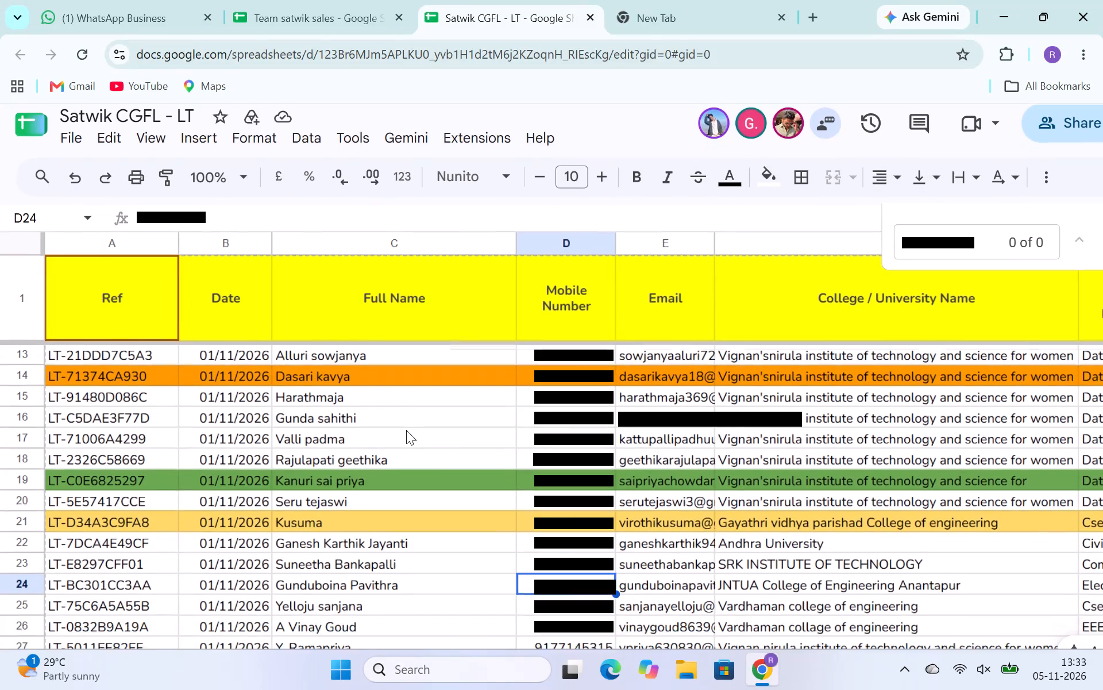
# Select the row 17 lead's name and its mobile number in the Satwik CGFL - LT sheet to check the contact.
pyautogui.click(373, 432)
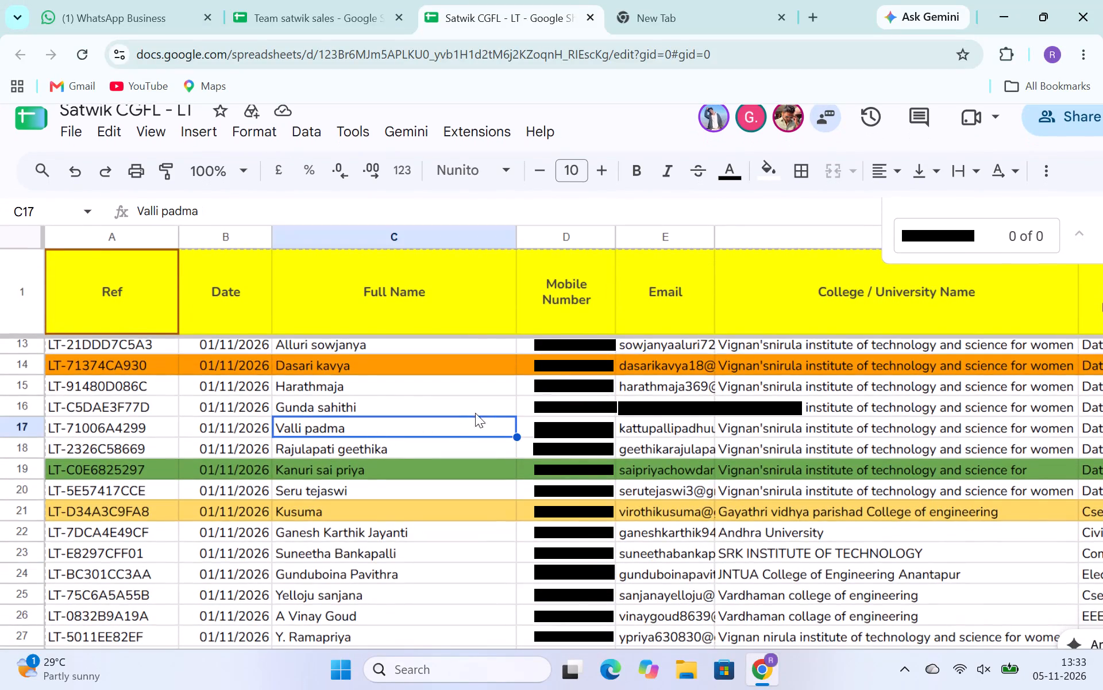
pyautogui.click(559, 416)
pyautogui.click(560, 430)
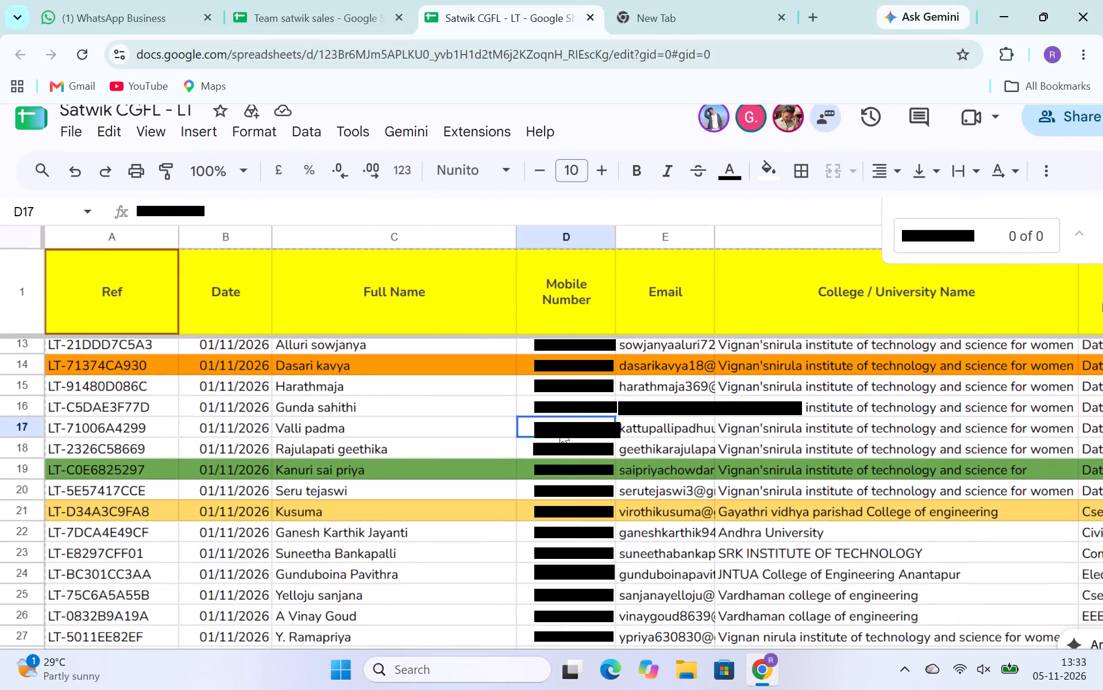